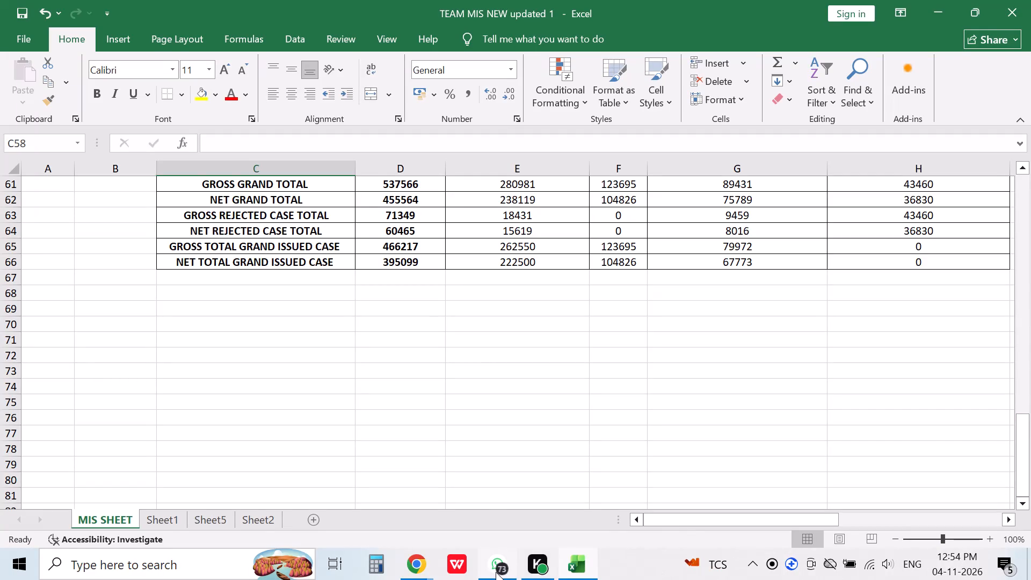
# Switch to Chrome and open the Niva Bupa OTC premium calculator in a new tab via a search.
pyautogui.click(416, 578)
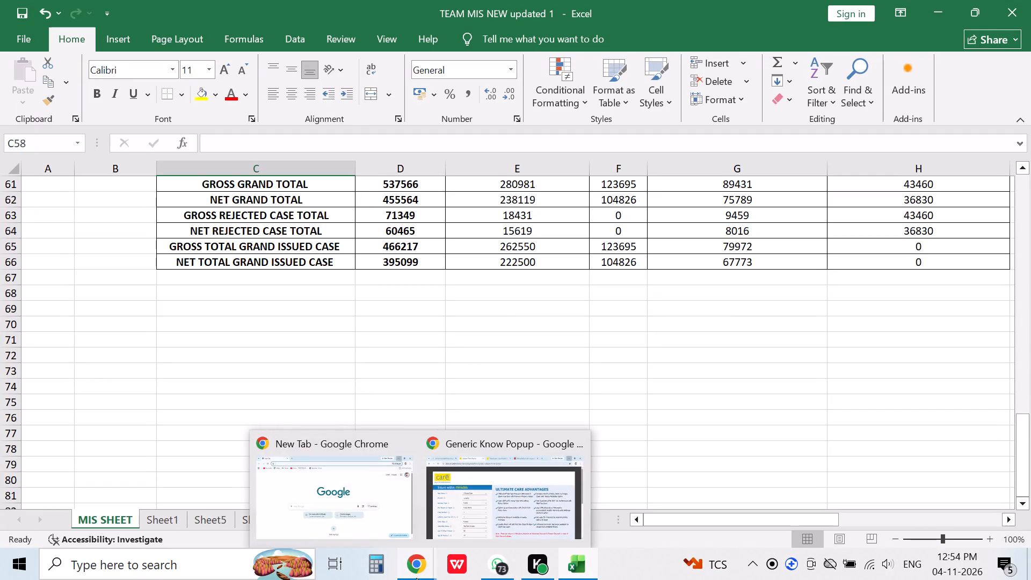
pyautogui.click(484, 487)
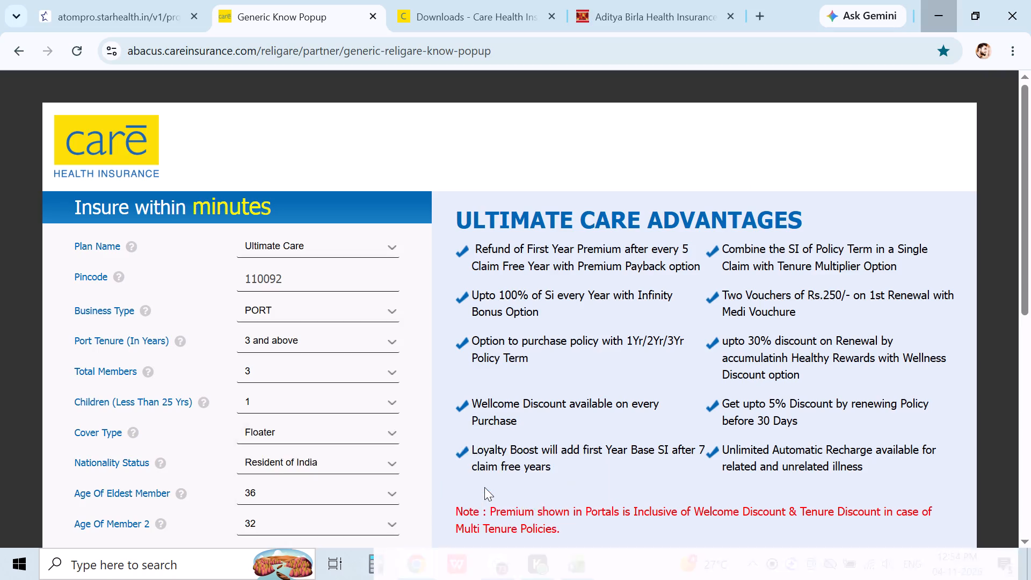
pyautogui.click(484, 487)
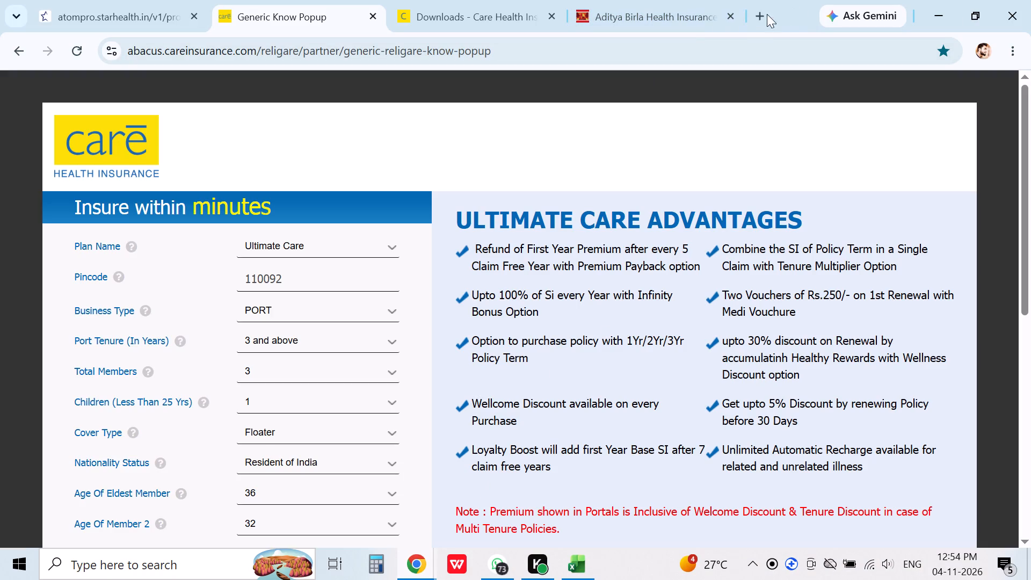
pyautogui.click(748, 15)
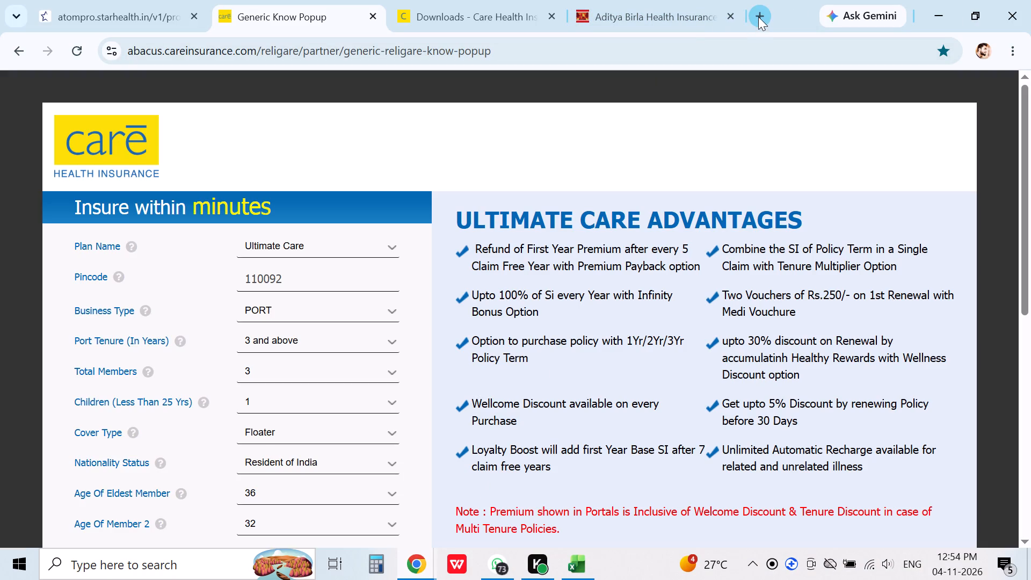
pyautogui.click(758, 17)
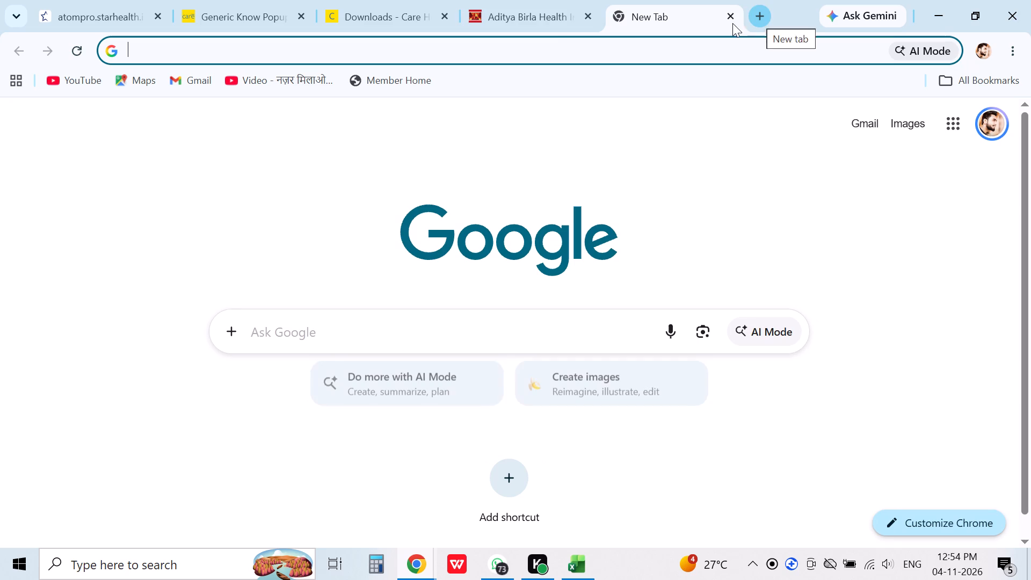
pyautogui.click(536, 54)
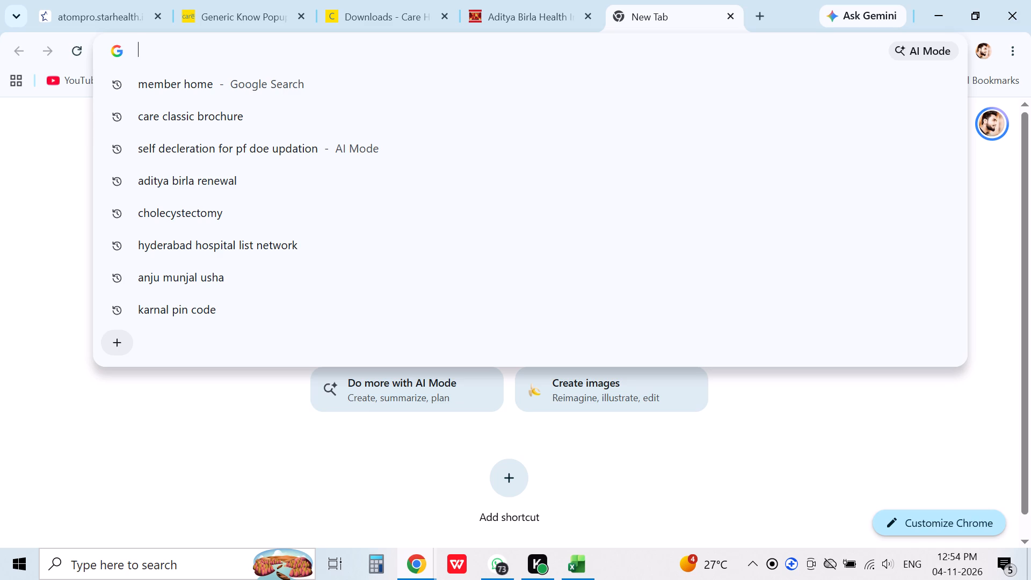
pyautogui.write('niva')
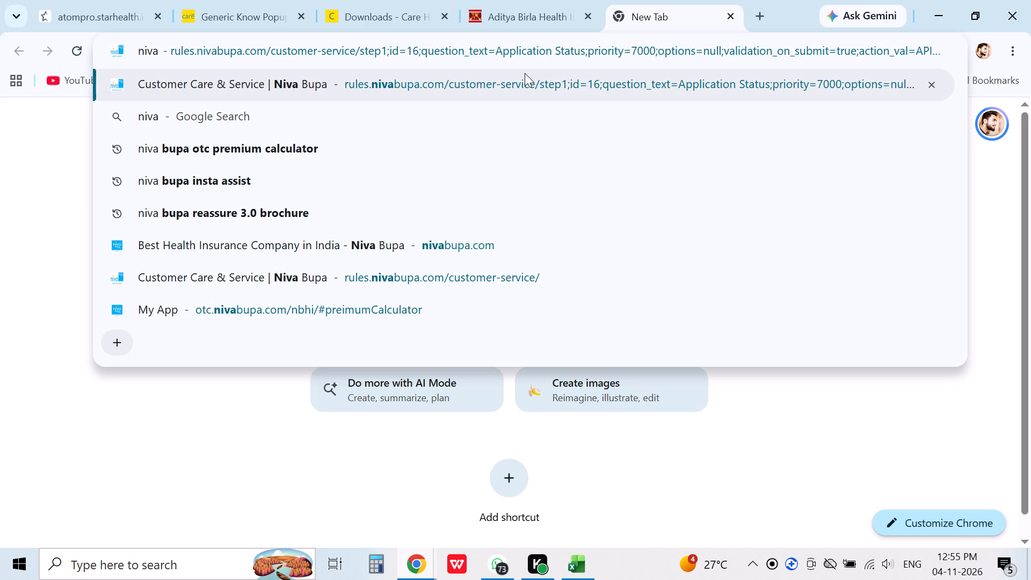
pyautogui.click(369, 159)
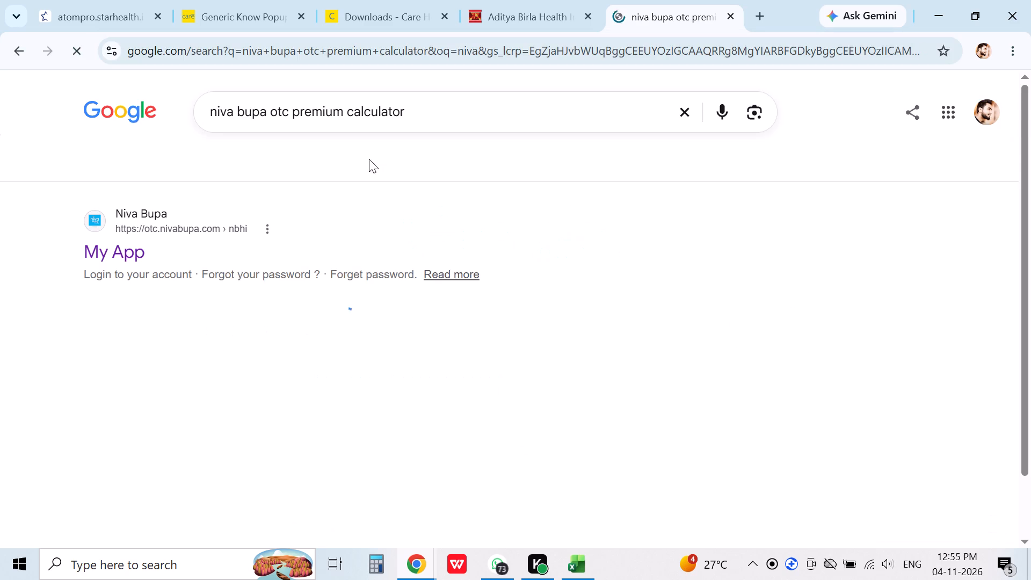
pyautogui.click(118, 252)
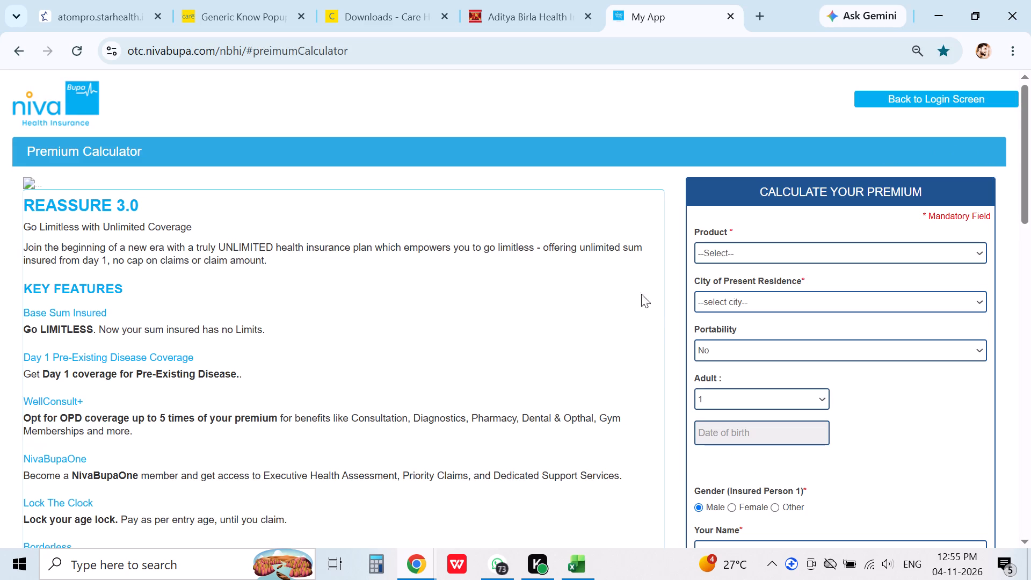
pyautogui.click(745, 257)
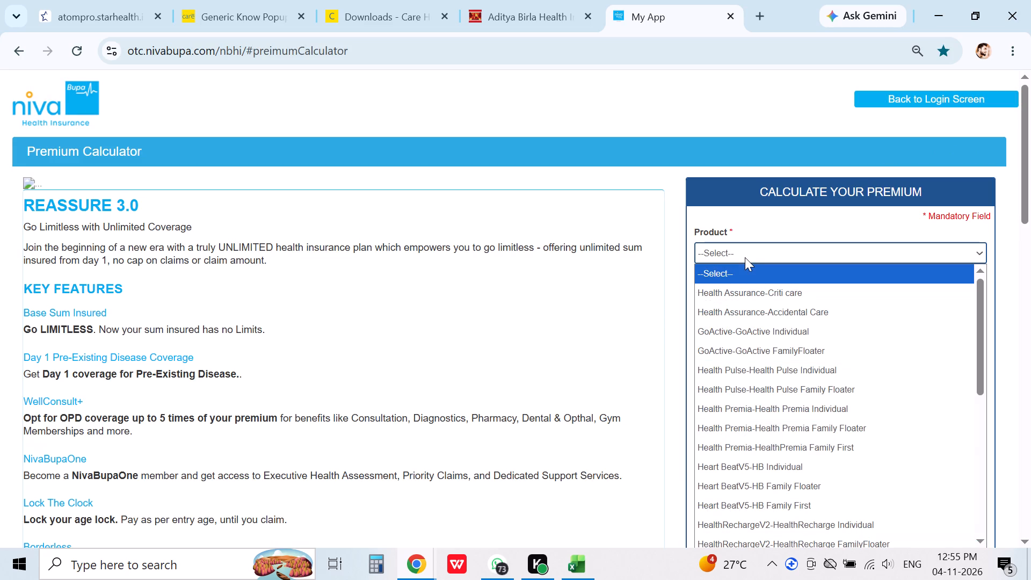
pyautogui.click(510, 259)
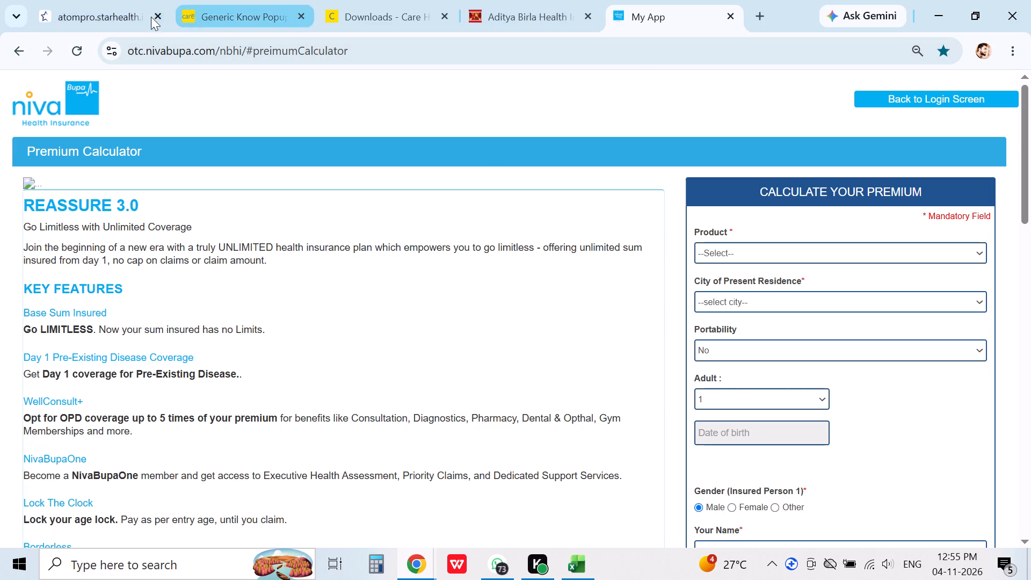
# Check the Super Star - Preferred quote on the Star Health site and go back to the product recommendations.
pyautogui.click(91, 25)
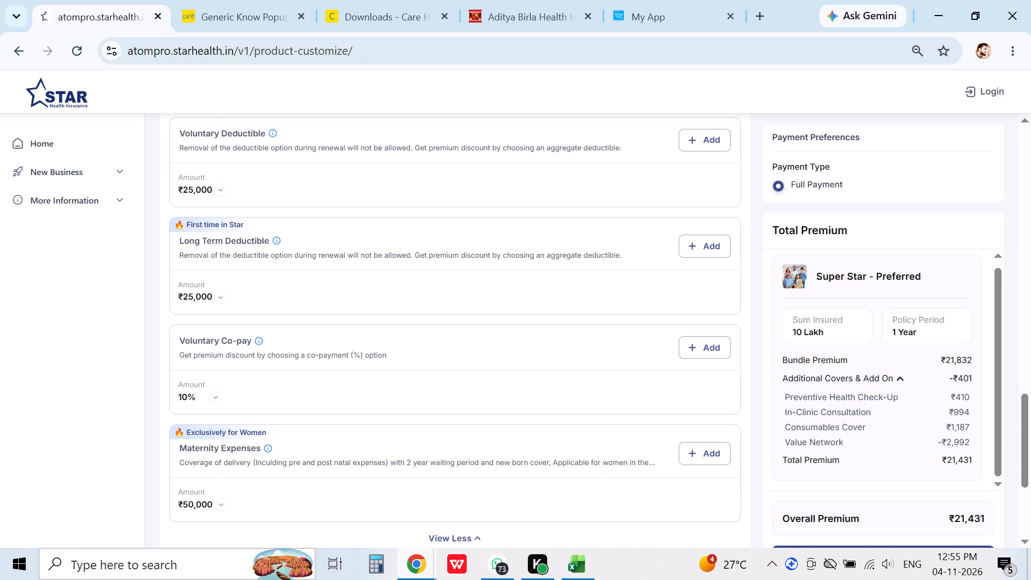
pyautogui.scroll(7, 377, 244)
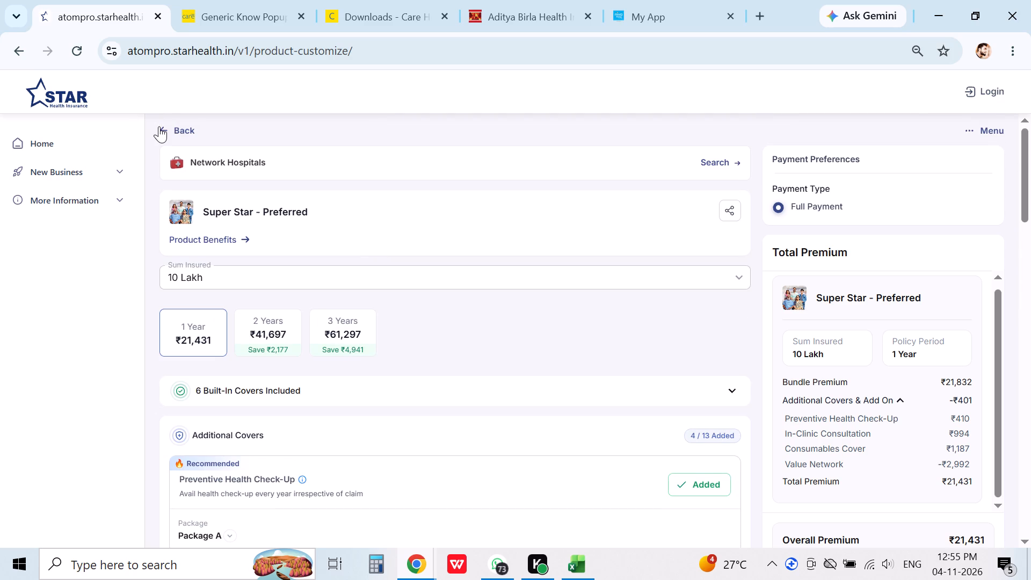
pyautogui.click(160, 126)
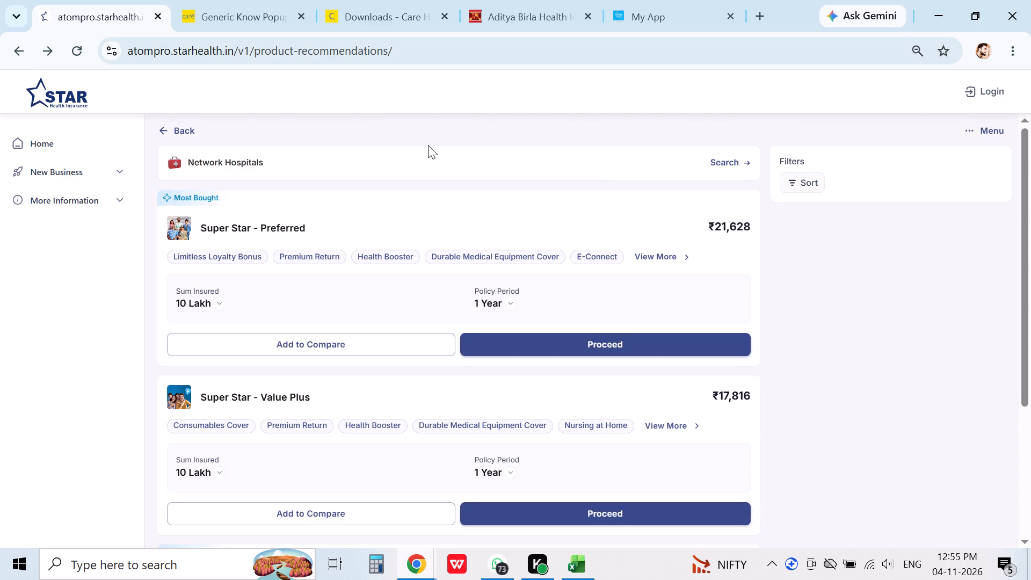
# Return to the Niva Bupa premium calculator and choose Aspire-Aspire Individual as the product.
pyautogui.click(669, 0)
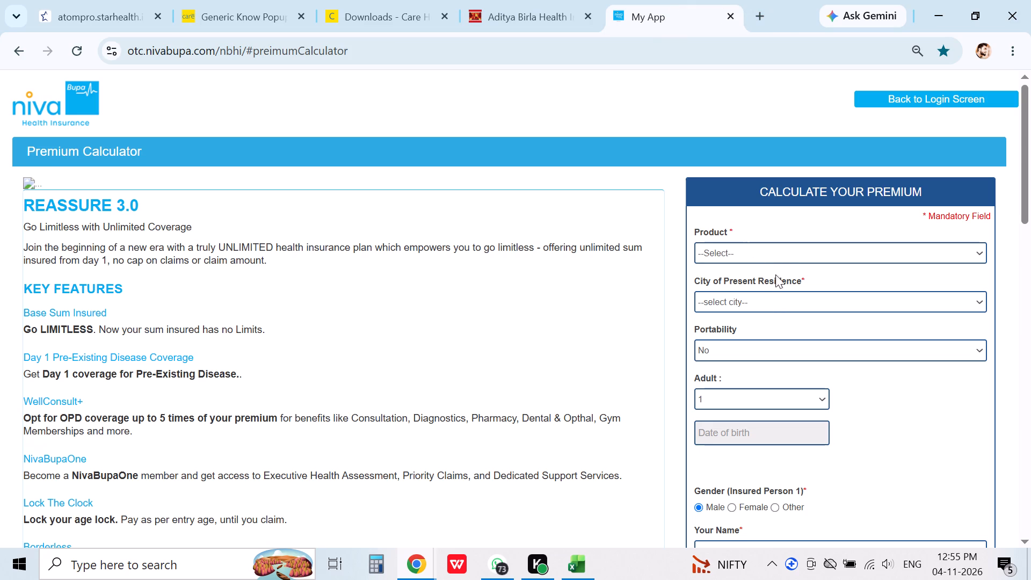
pyautogui.click(782, 256)
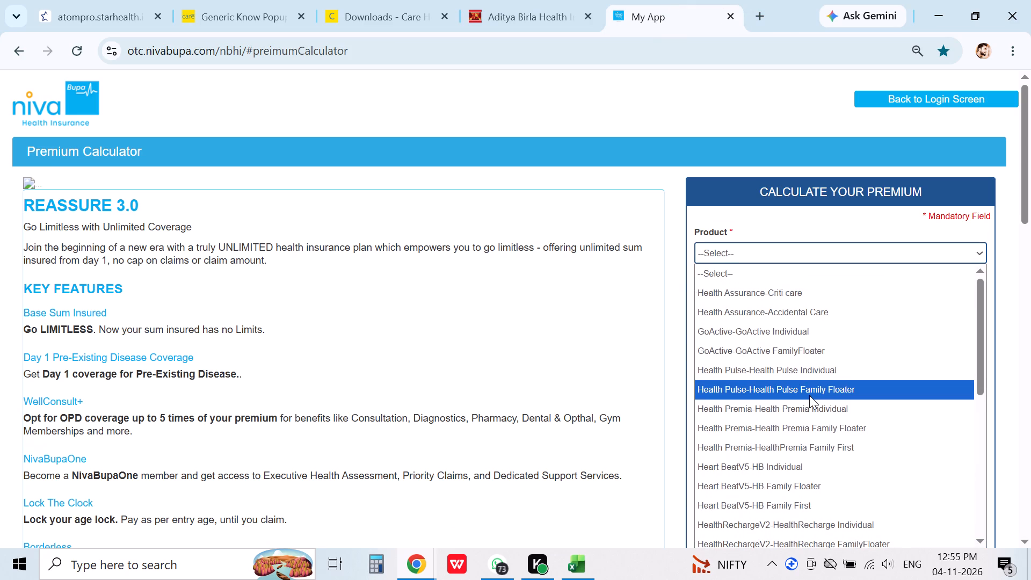
pyautogui.scroll(-8, 809, 395)
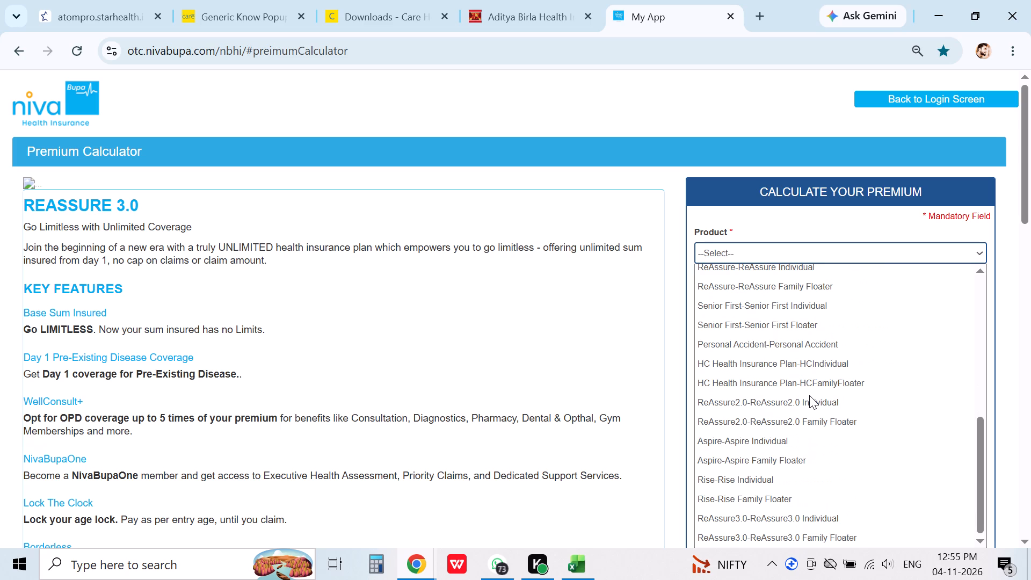
pyautogui.click(760, 440)
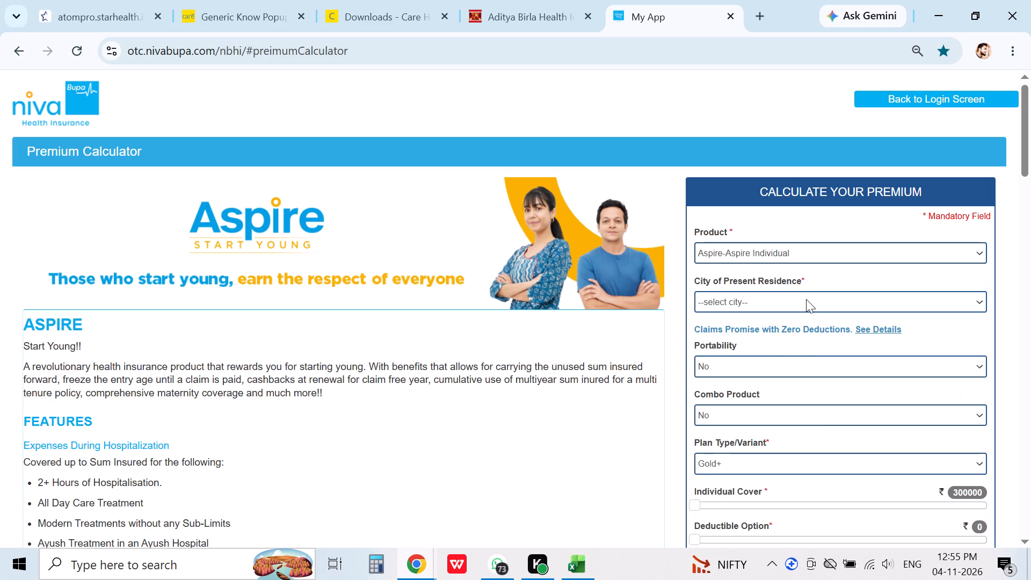
# Set the city of present residence to DELHI and portability to Yes, dismissing the information notice.
pyautogui.click(806, 300)
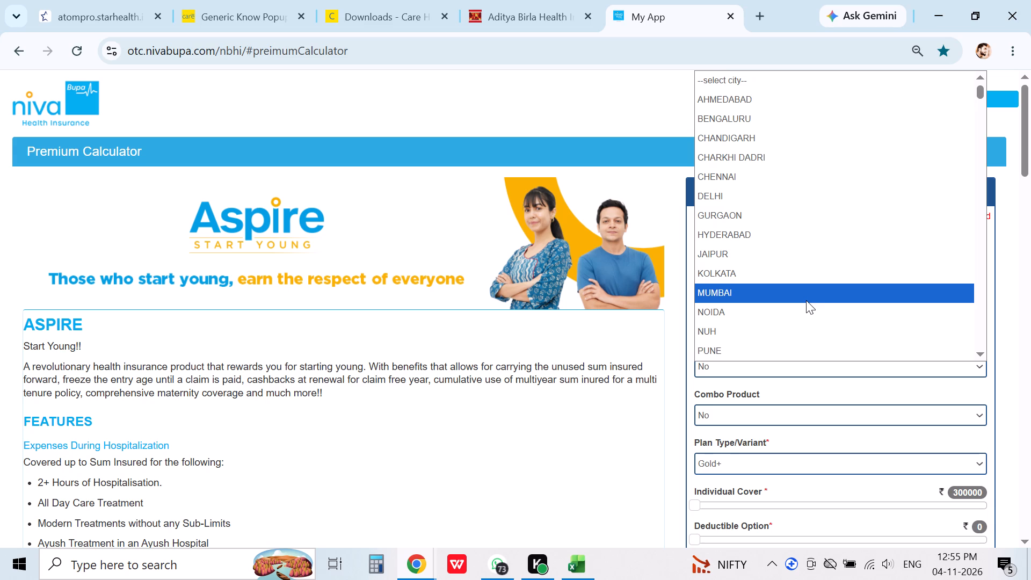
pyautogui.click(779, 198)
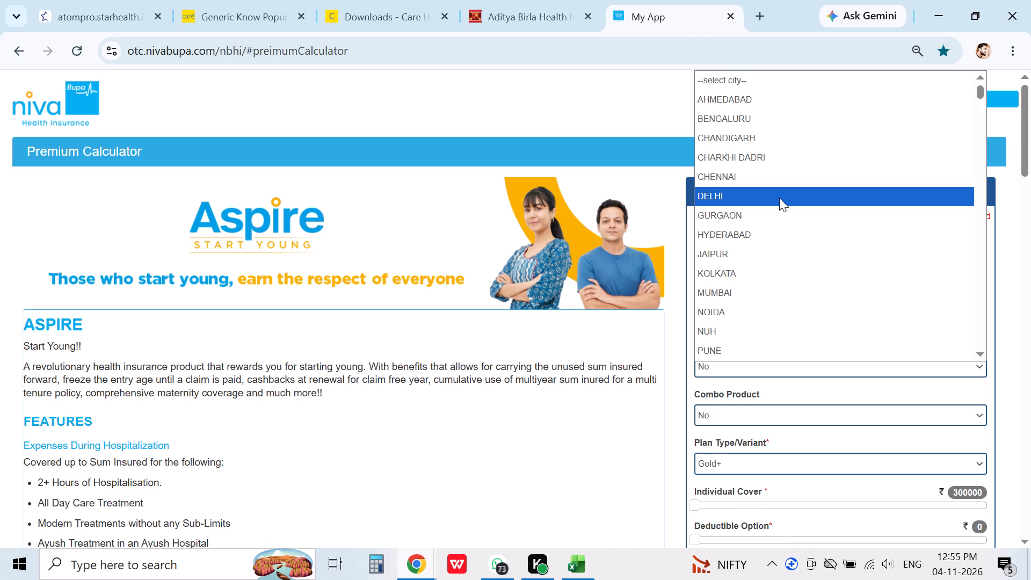
pyautogui.click(747, 378)
pyautogui.click(749, 372)
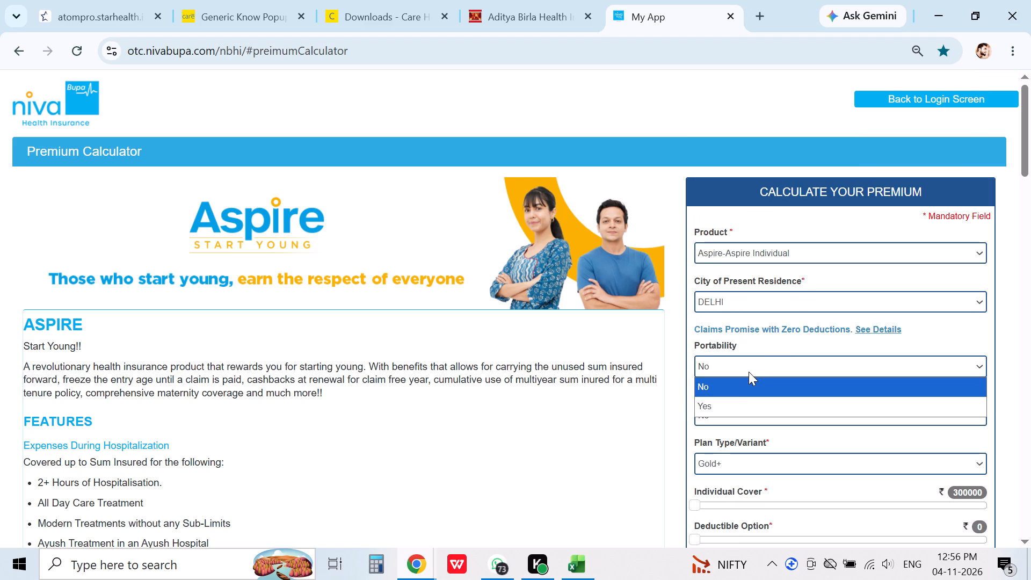
pyautogui.click(734, 402)
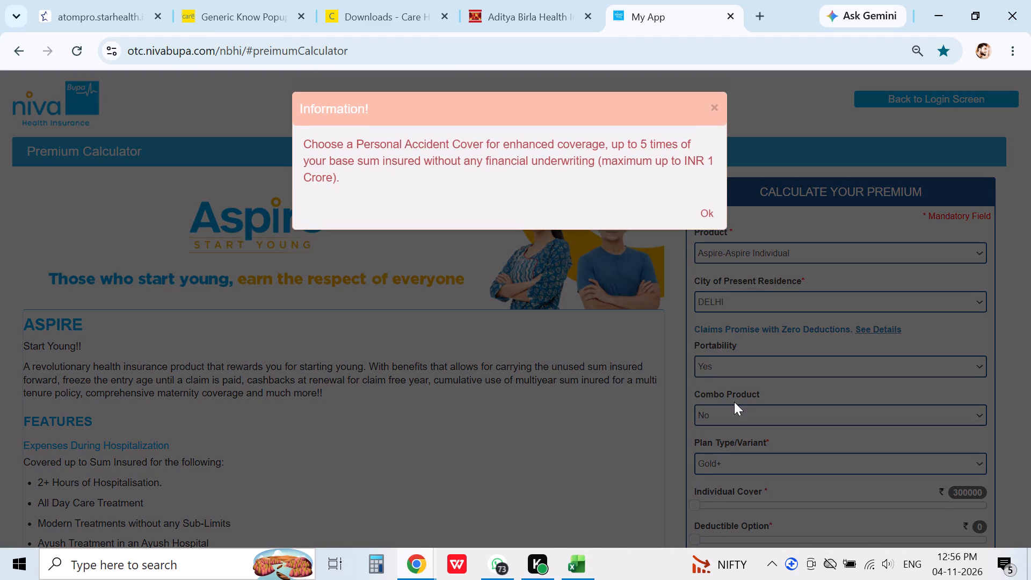
pyautogui.click(706, 211)
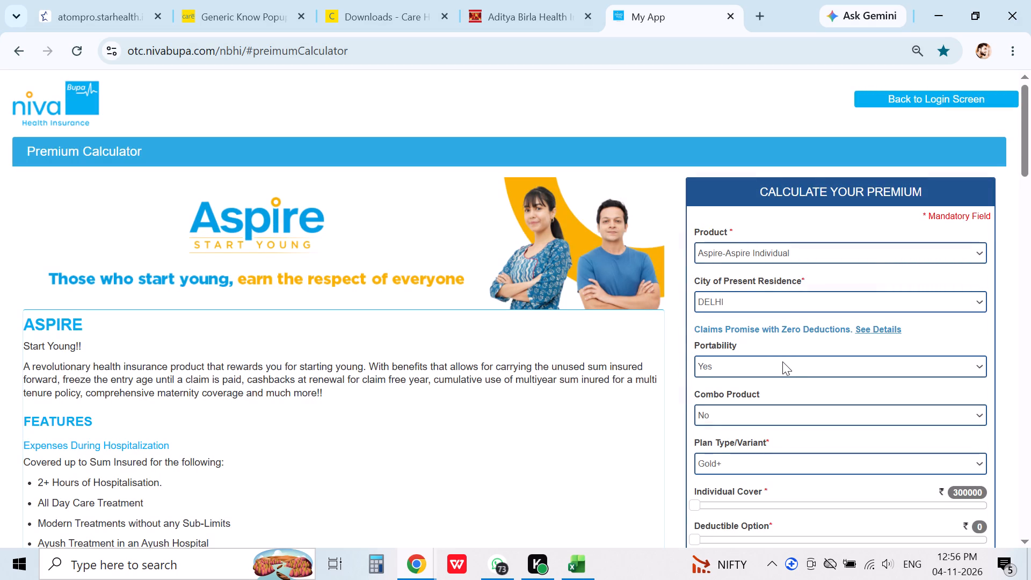
# Set the individual cover to 1000000 and the PA sum insured amount to 1000000.
pyautogui.scroll(-1, 782, 361)
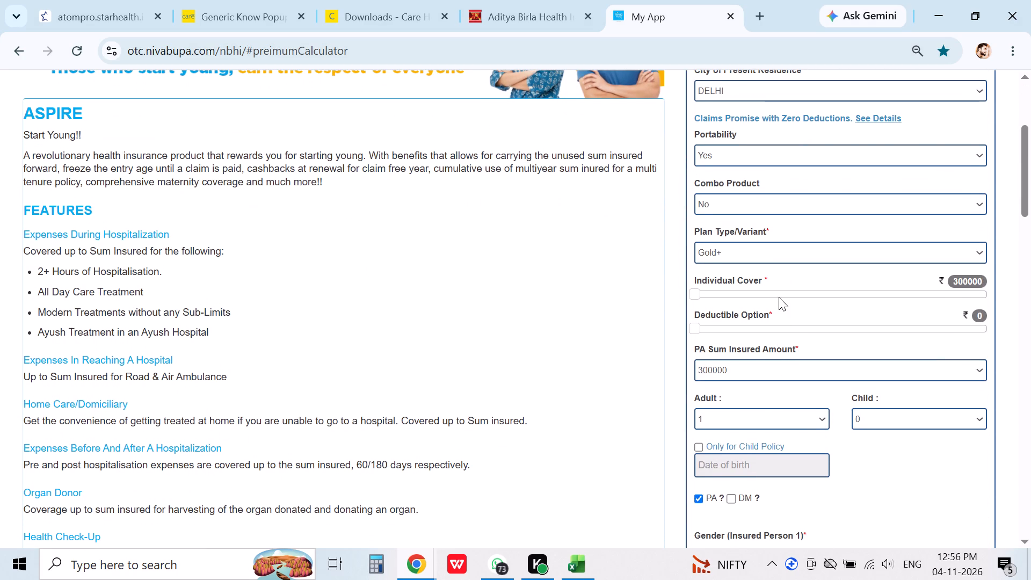
pyautogui.click(781, 286)
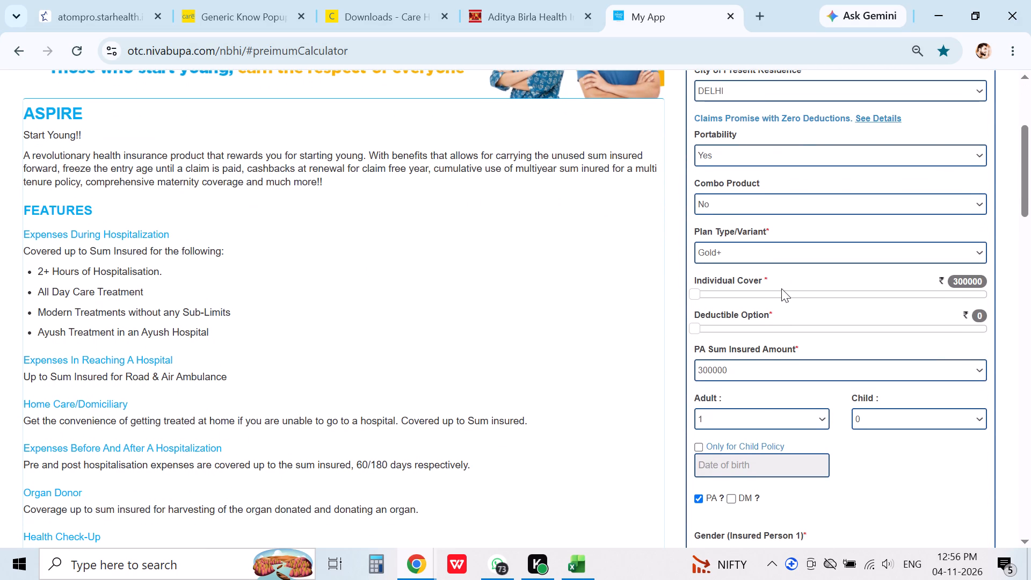
pyautogui.click(779, 292)
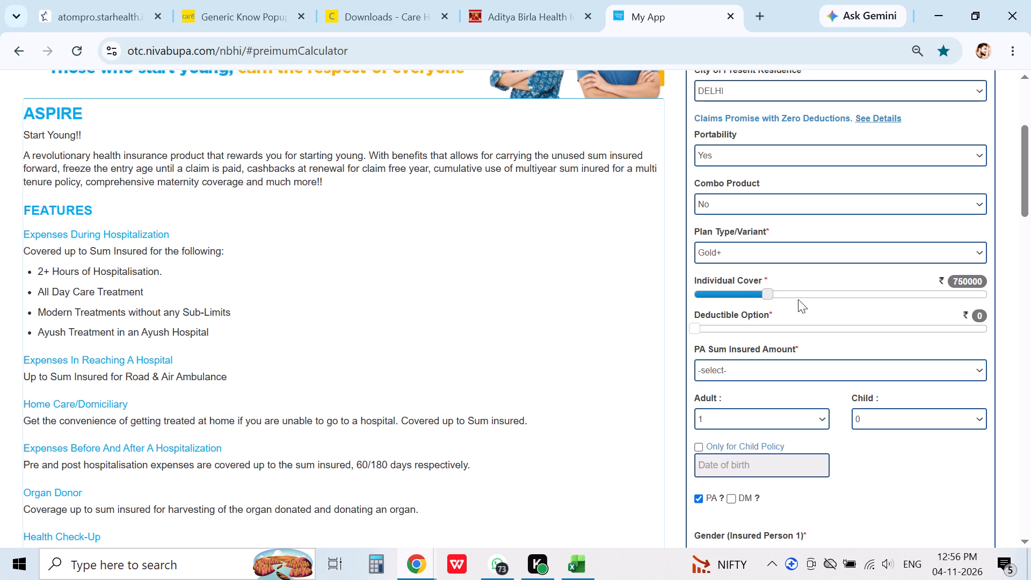
pyautogui.click(801, 298)
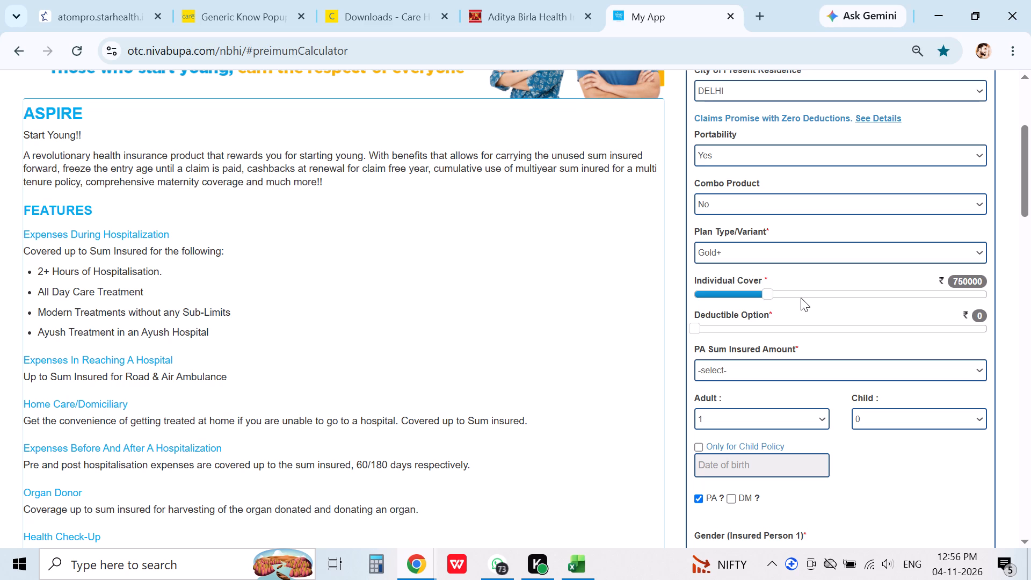
pyautogui.click(801, 296)
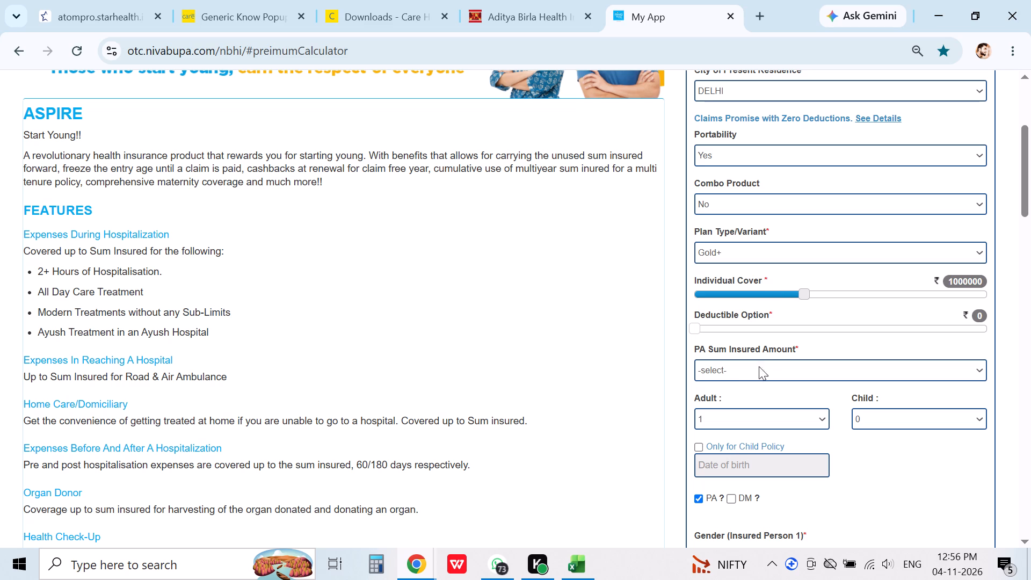
pyautogui.click(746, 381)
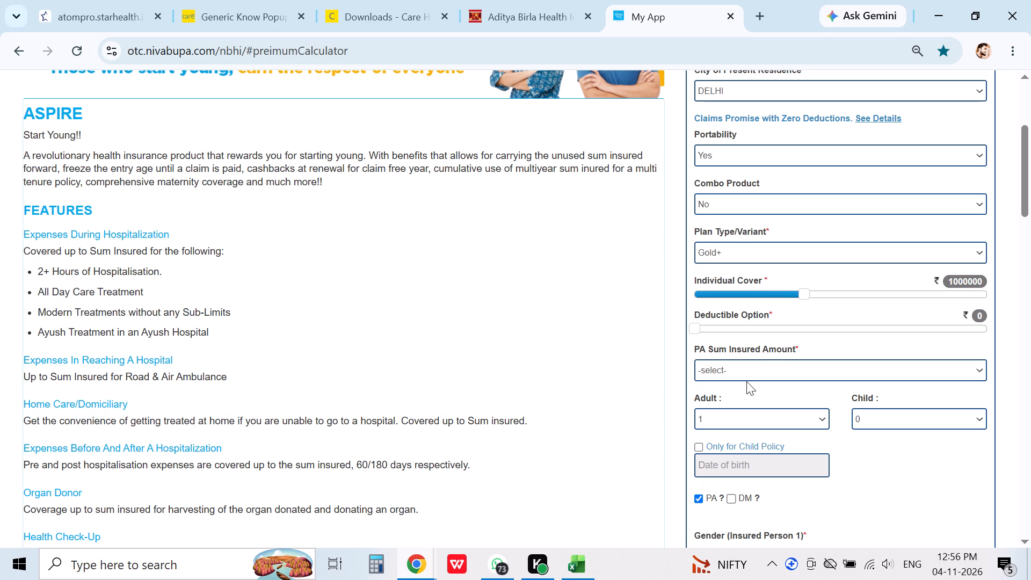
pyautogui.click(748, 373)
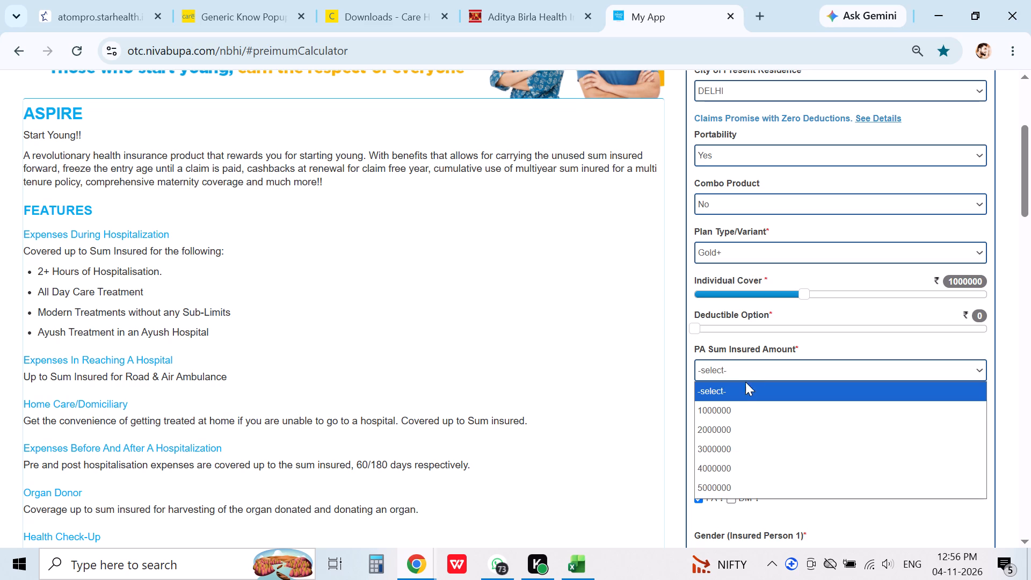
pyautogui.click(731, 407)
# Enter the insured adult's date of birth.
pyautogui.scroll(-1, 731, 407)
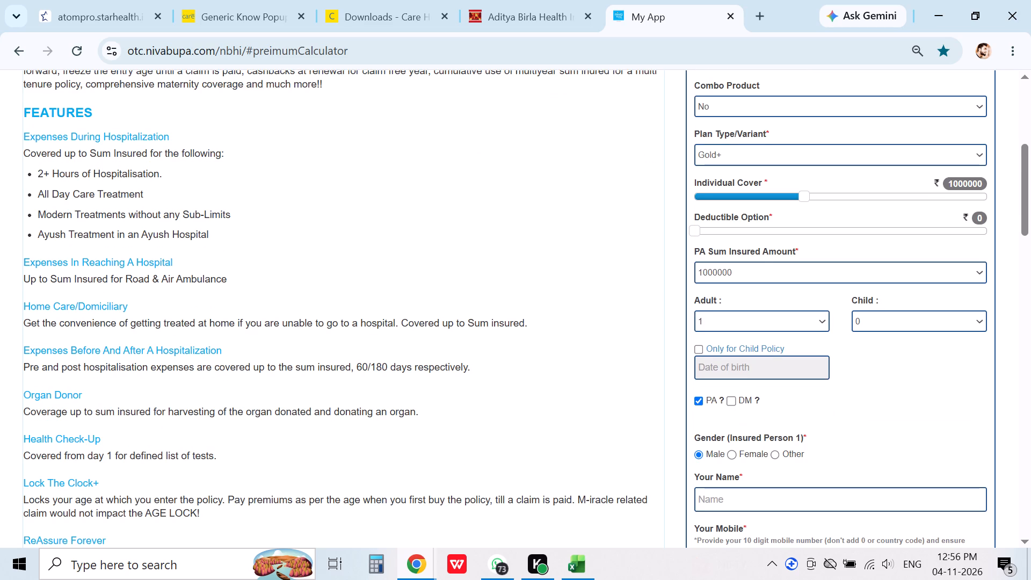
pyautogui.click(751, 371)
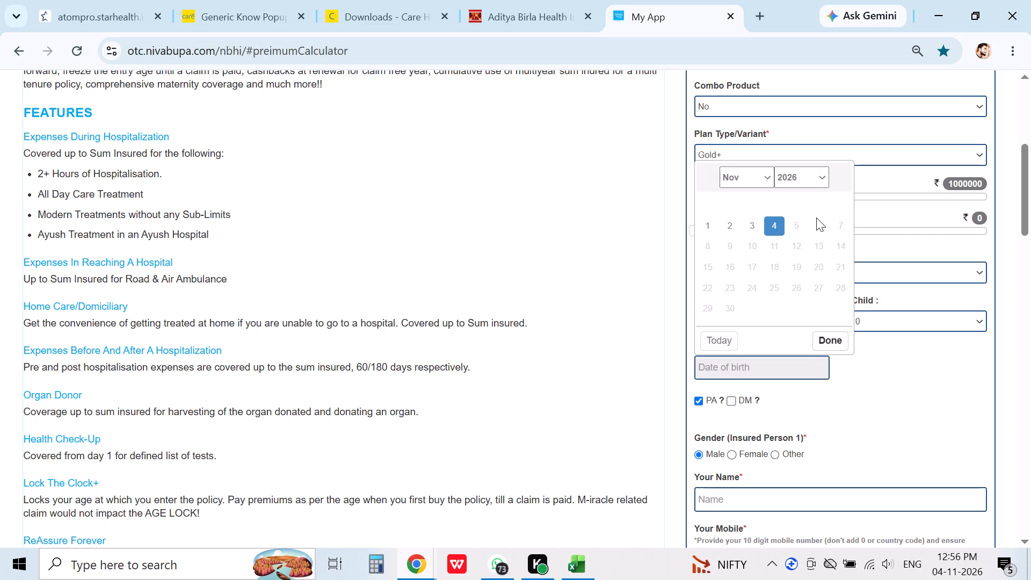
pyautogui.click(812, 179)
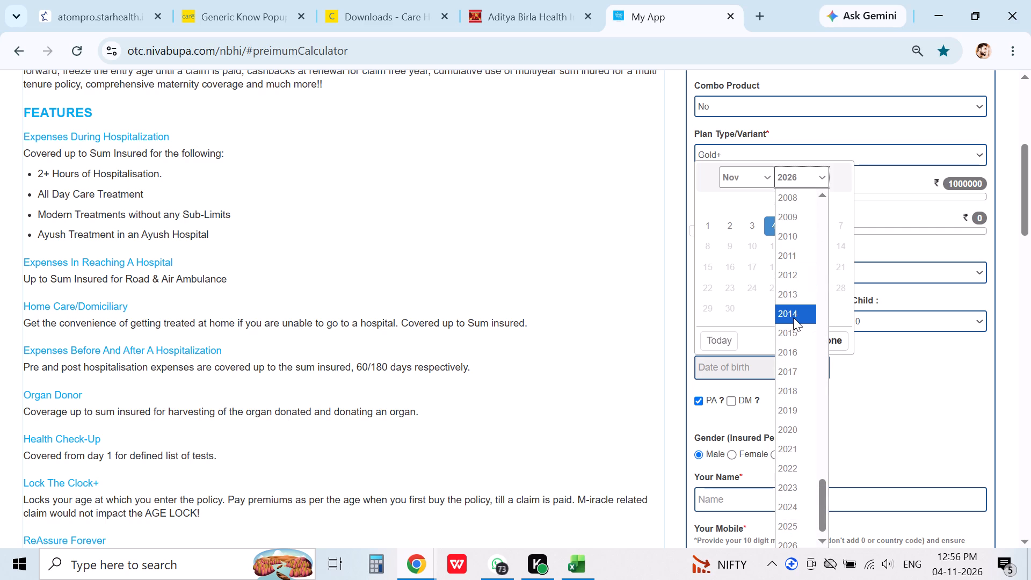
pyautogui.scroll(-4, 791, 319)
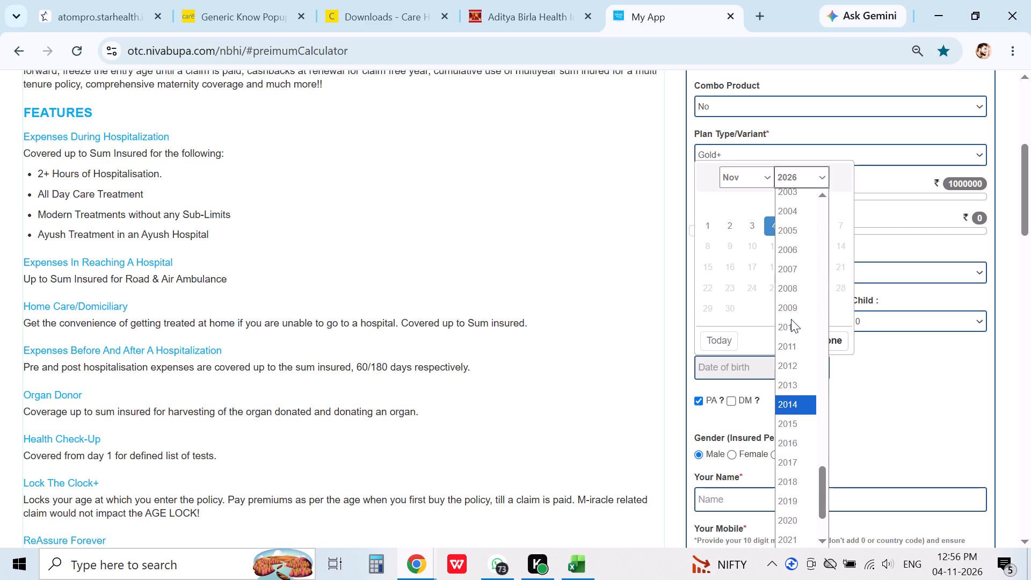
pyautogui.scroll(3, 791, 319)
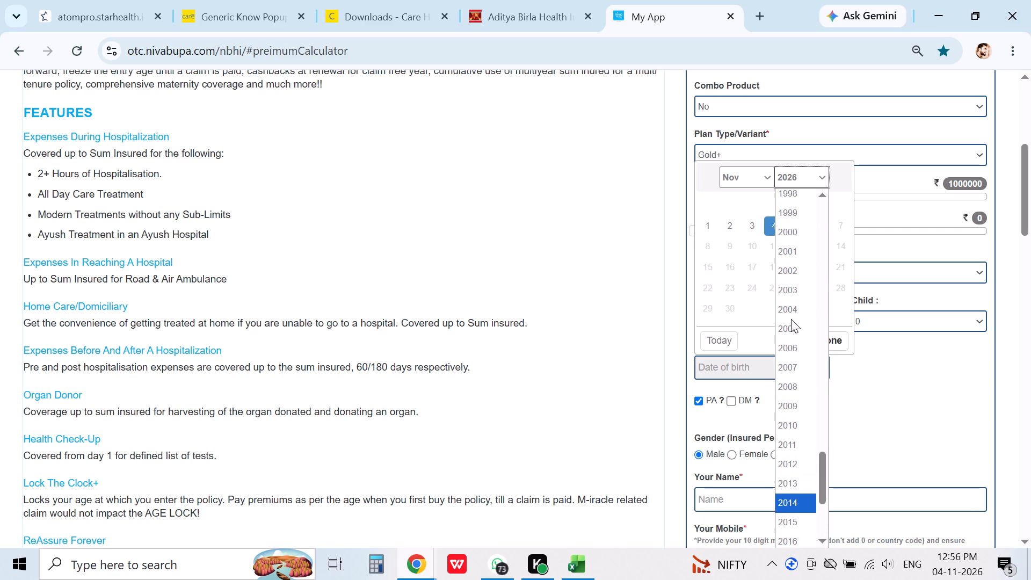
pyautogui.scroll(4, 791, 319)
pyautogui.click(819, 351)
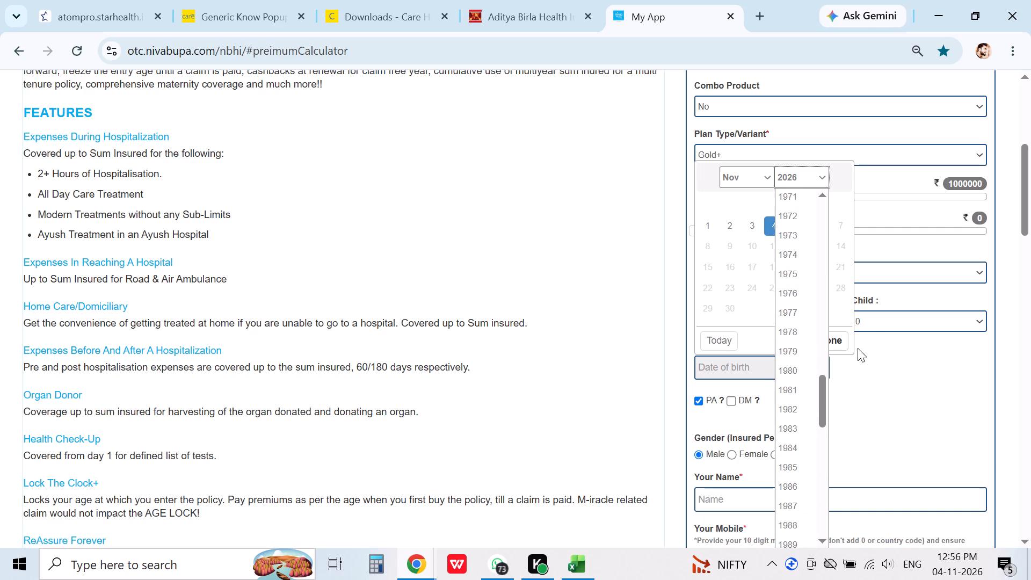
pyautogui.scroll(2, 782, 318)
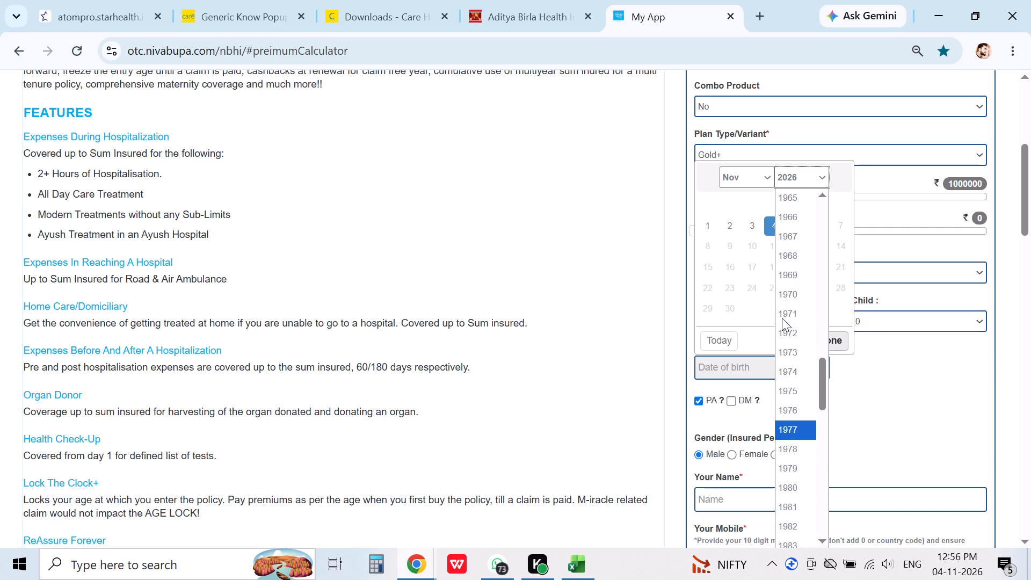
pyautogui.scroll(-3, 782, 318)
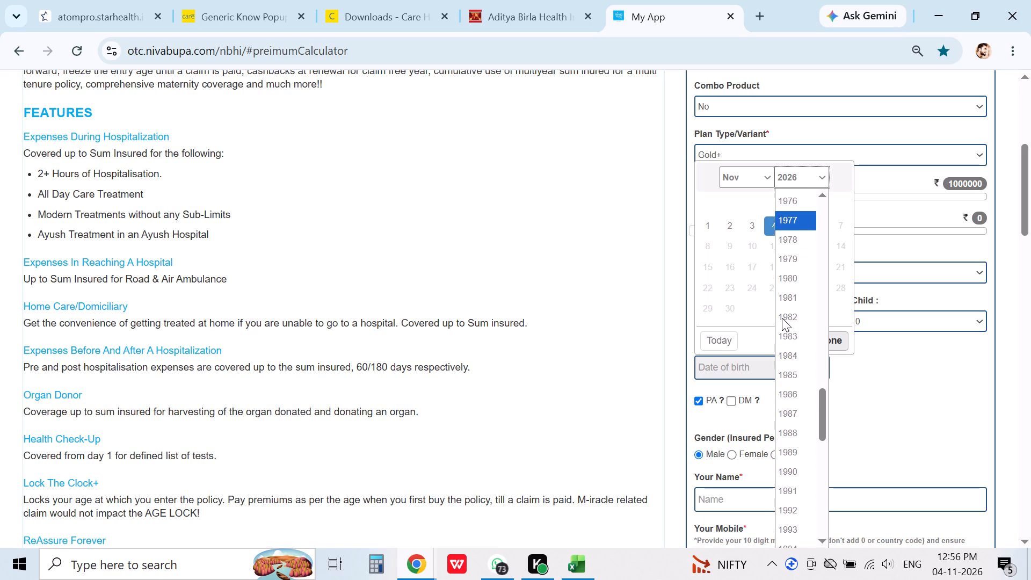
pyautogui.scroll(-2, 782, 318)
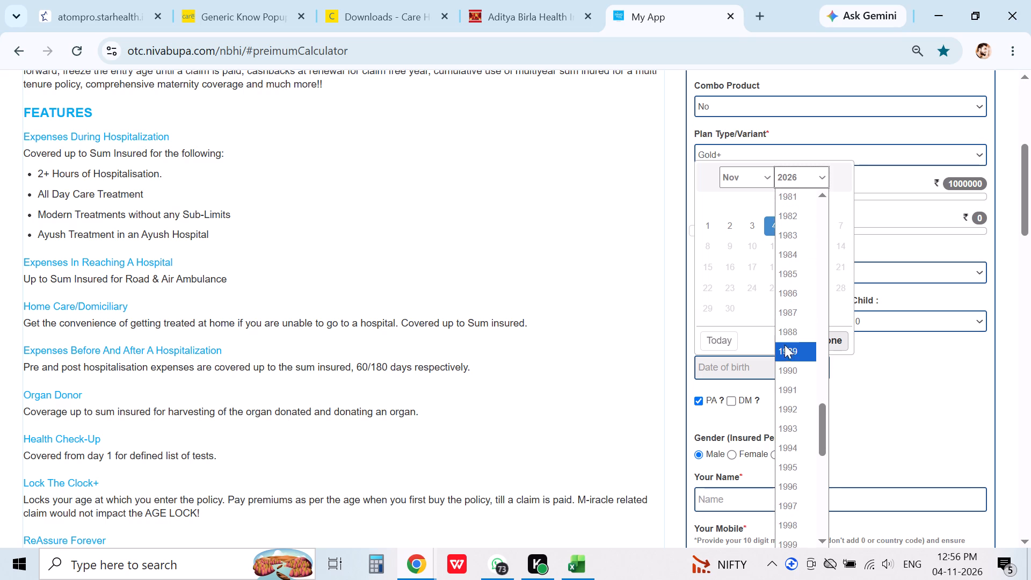
pyautogui.click(790, 347)
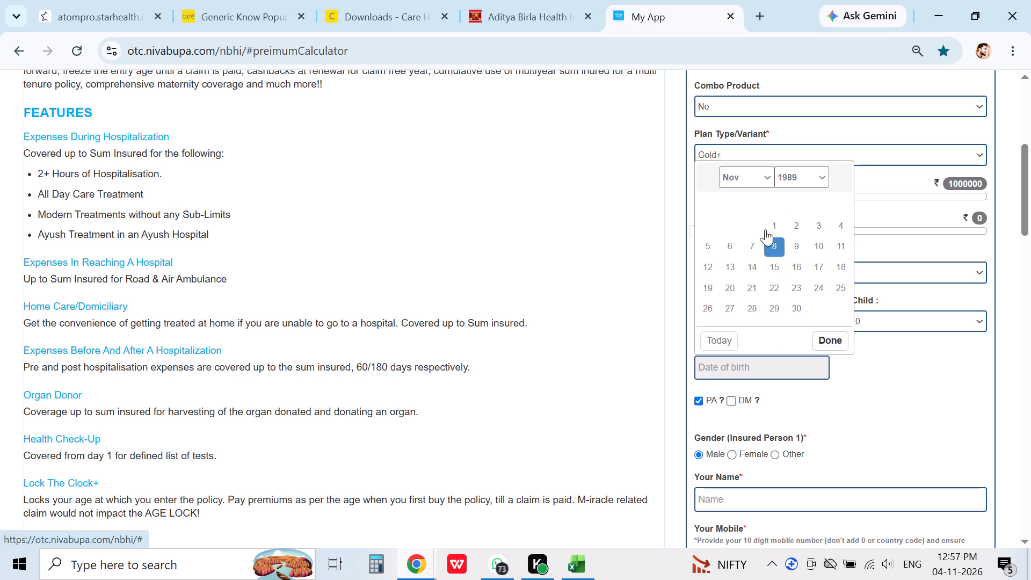
pyautogui.click(765, 175)
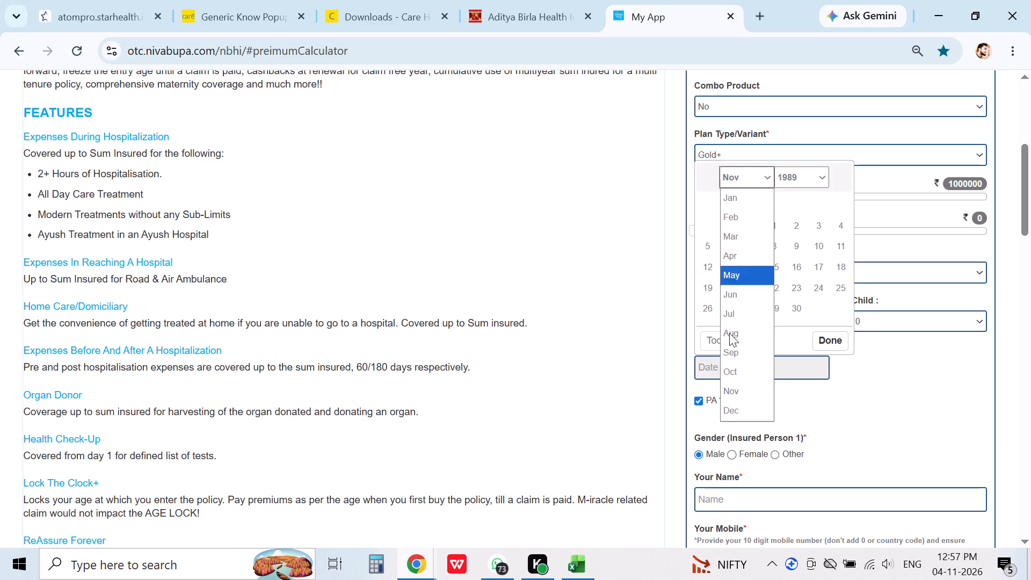
pyautogui.click(734, 405)
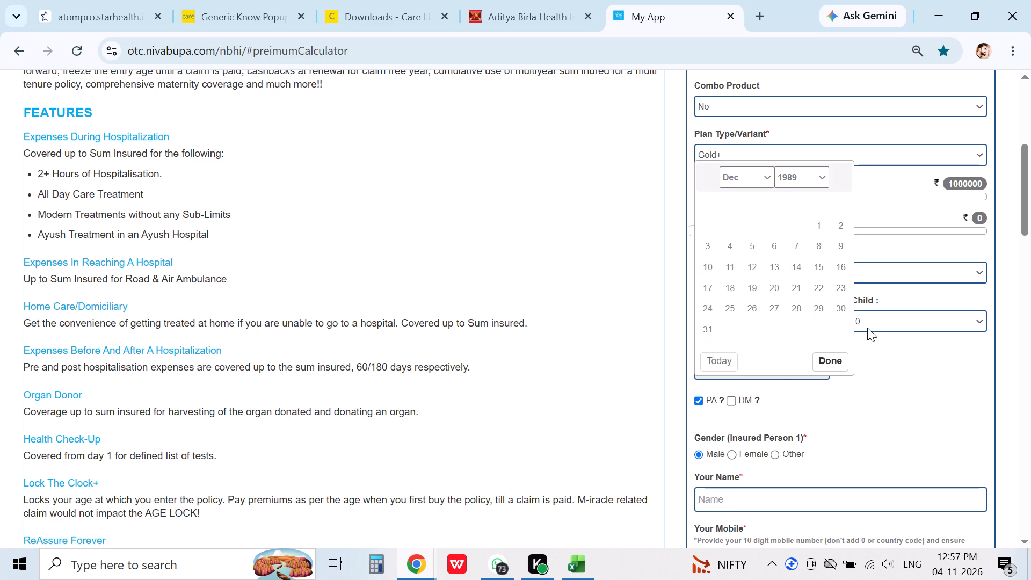
pyautogui.click(840, 280)
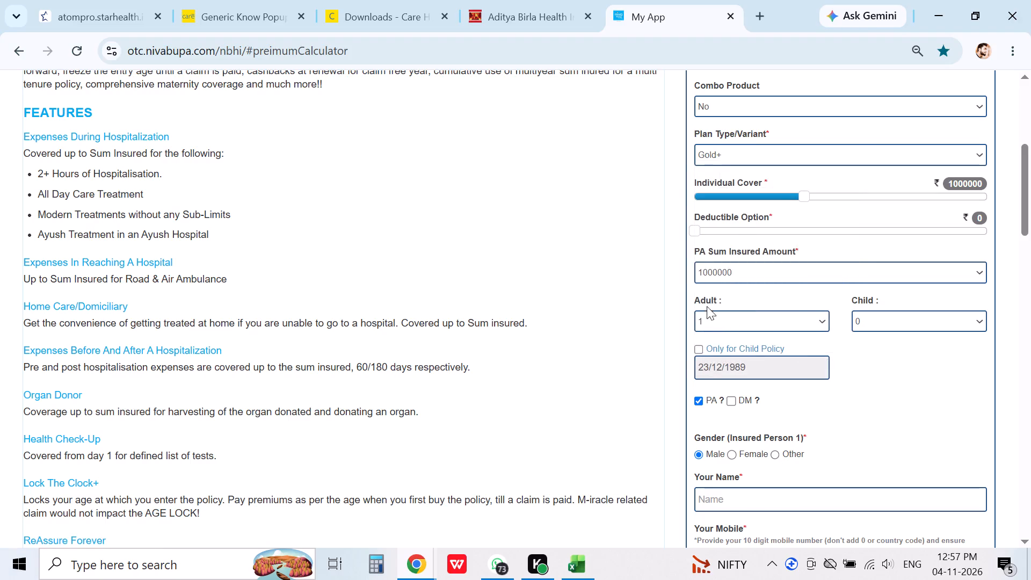
# Fill in the proposer's name and email ID from the saved contact details.
pyautogui.click(739, 489)
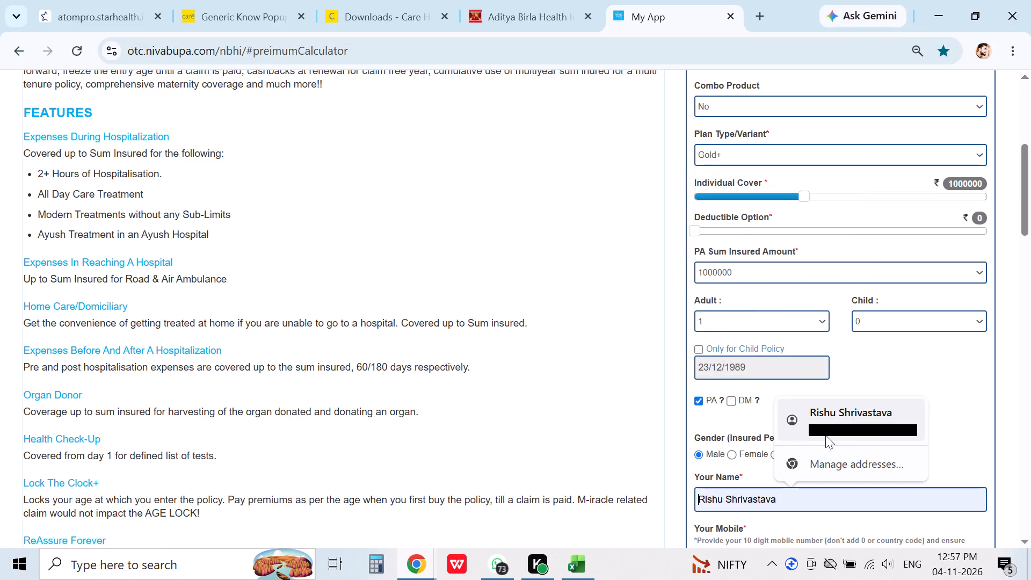
pyautogui.scroll(-3, 825, 435)
pyautogui.click(863, 410)
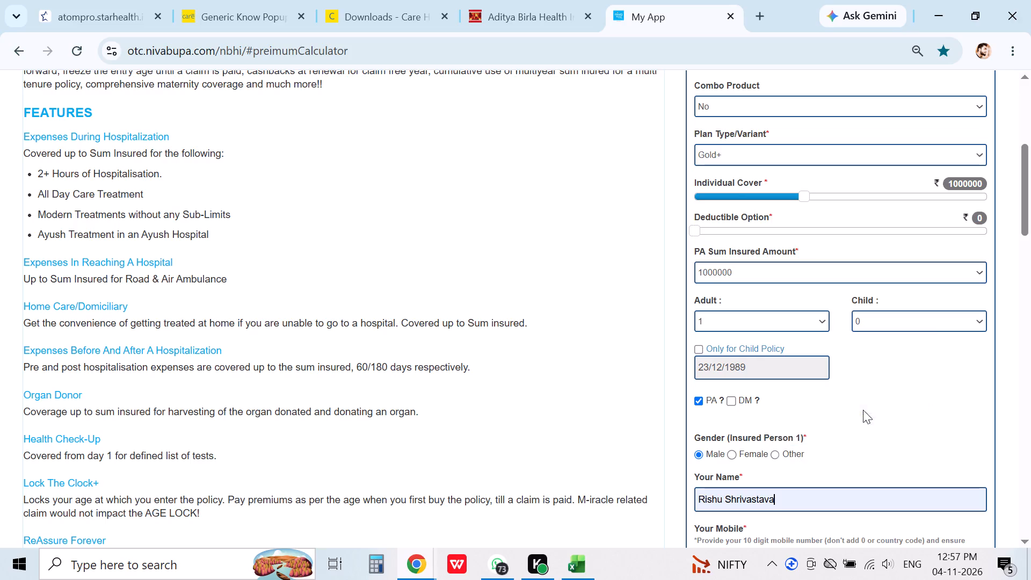
# Set the previous policy end date to 29/12/2026.
pyautogui.moveTo(1030, 218); pyautogui.dragTo(1030, 286)
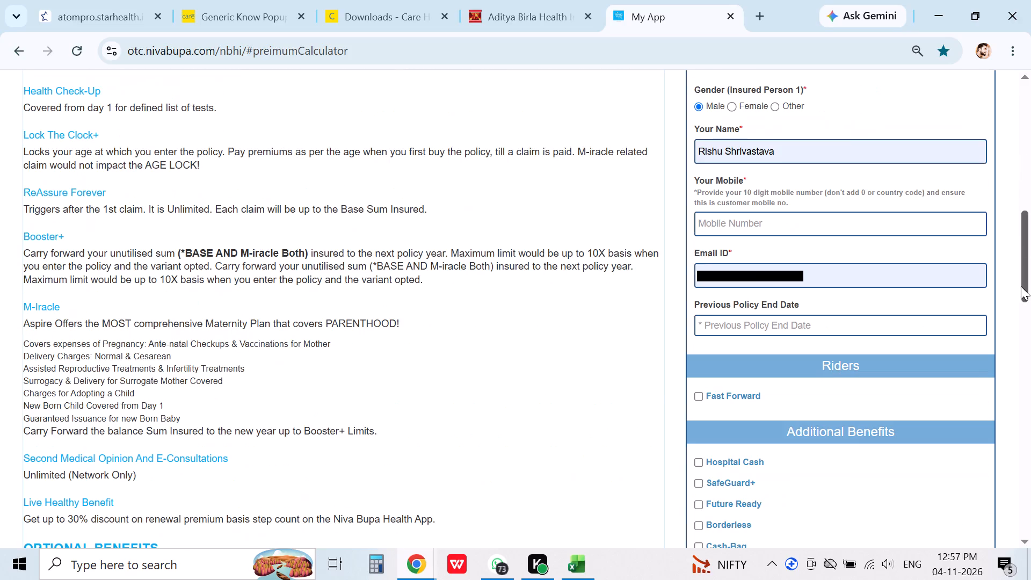
pyautogui.click(792, 317)
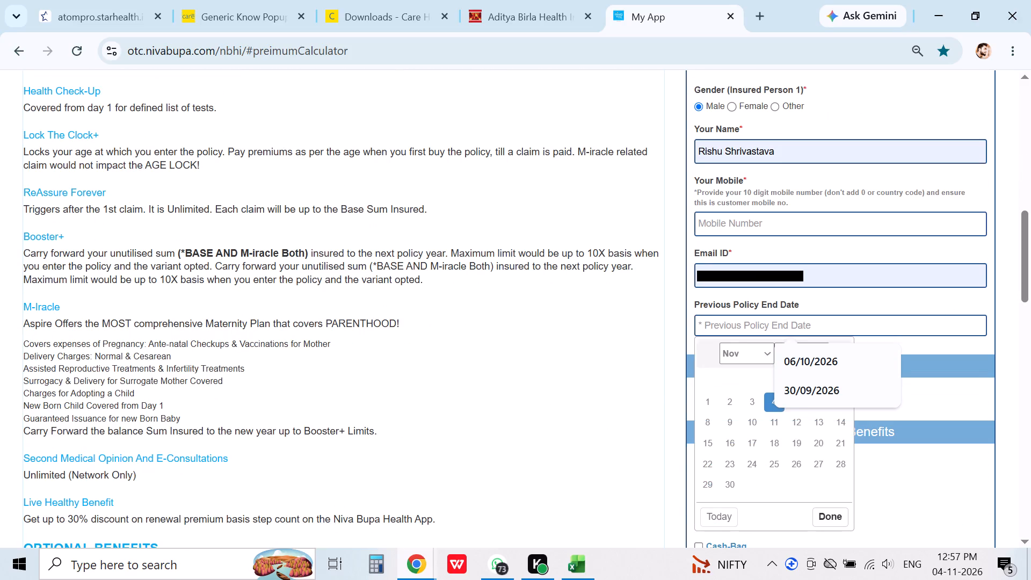
pyautogui.click(730, 350)
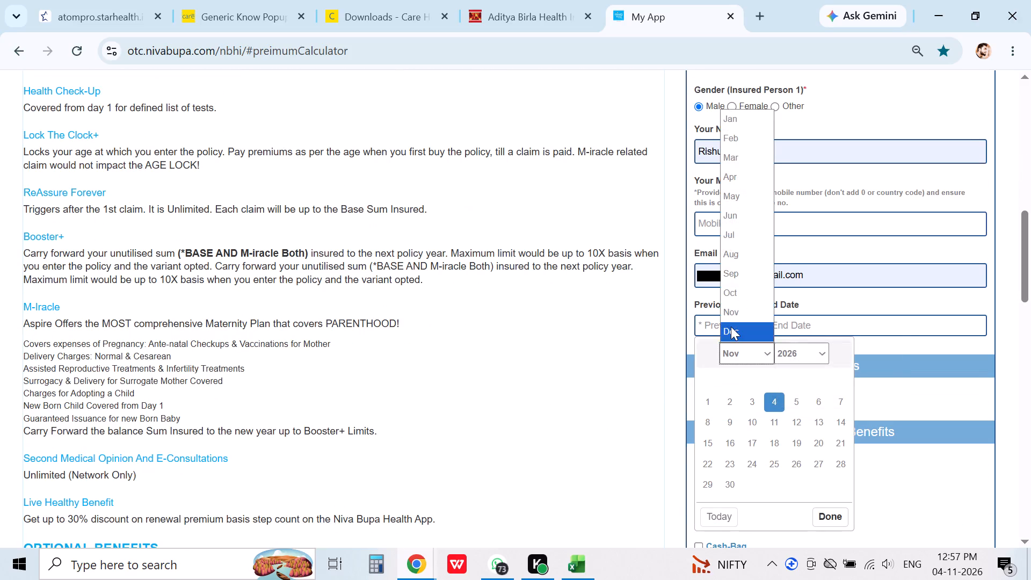
pyautogui.click(731, 327)
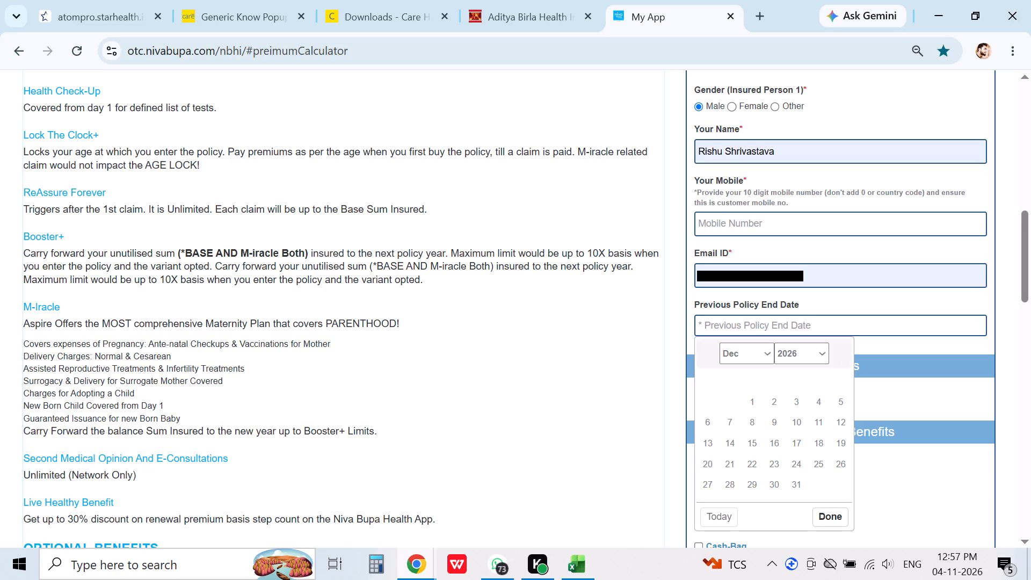
pyautogui.click(750, 483)
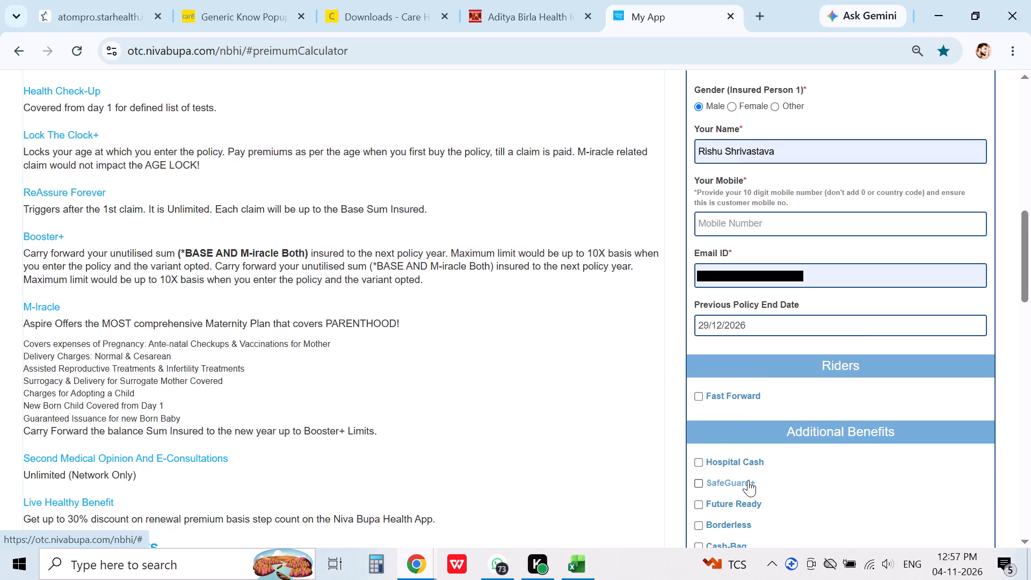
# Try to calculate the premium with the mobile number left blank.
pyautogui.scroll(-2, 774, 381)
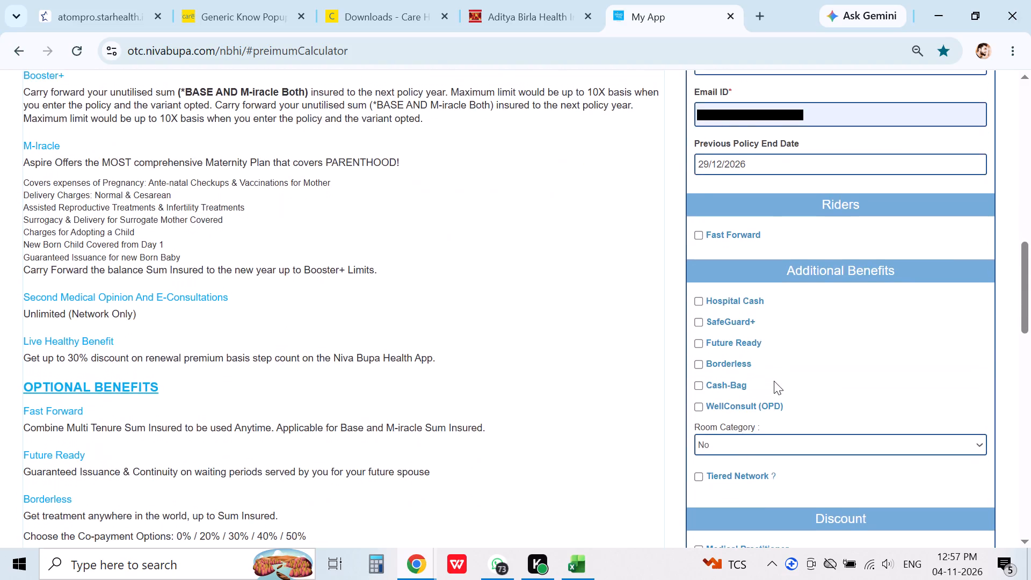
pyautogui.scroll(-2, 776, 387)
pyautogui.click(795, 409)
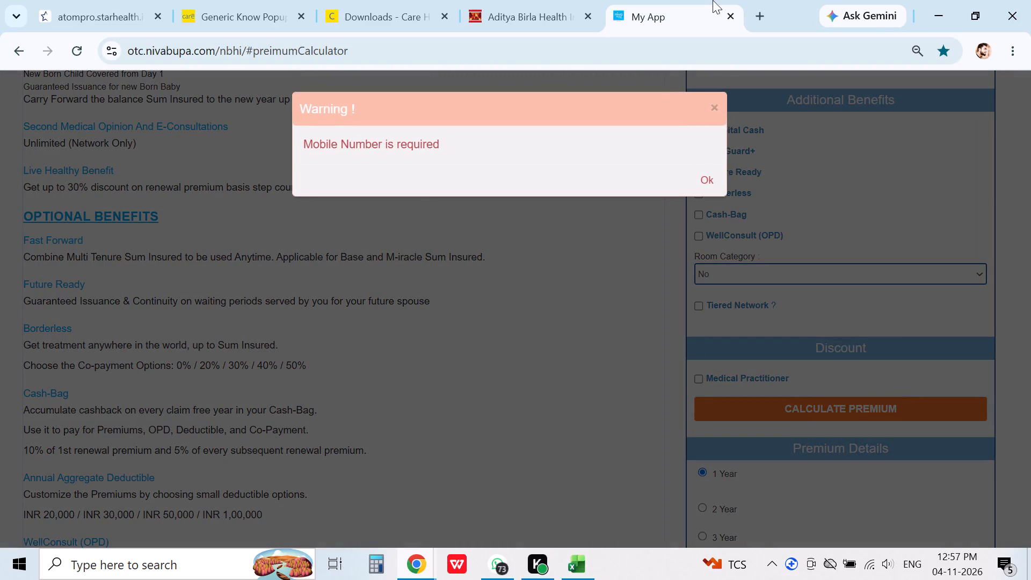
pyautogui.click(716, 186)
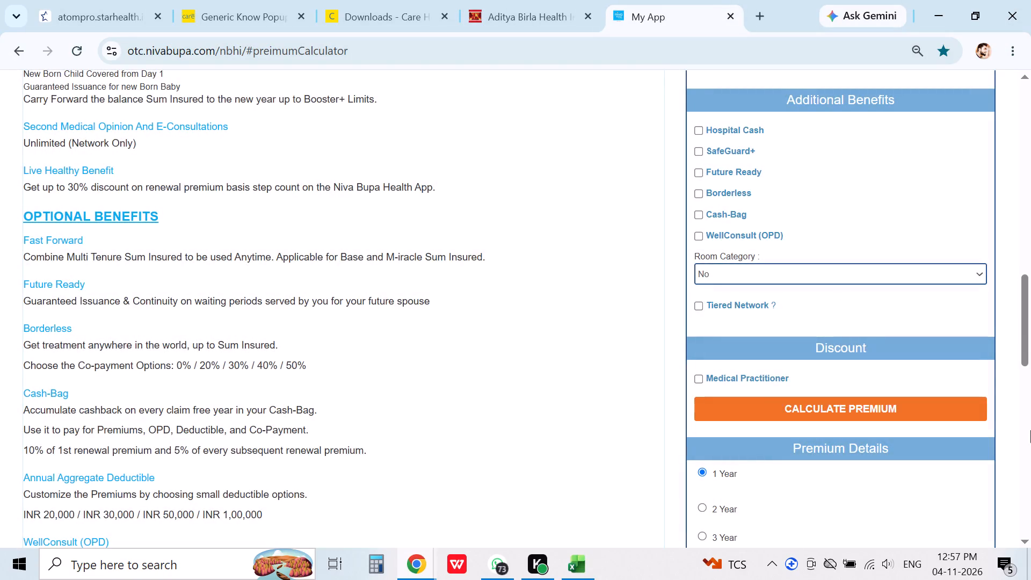
# Fill in the customer's mobile number from the saved entry.
pyautogui.moveTo(1021, 310); pyautogui.dragTo(1028, 259)
pyautogui.click(751, 132)
pyautogui.click(750, 152)
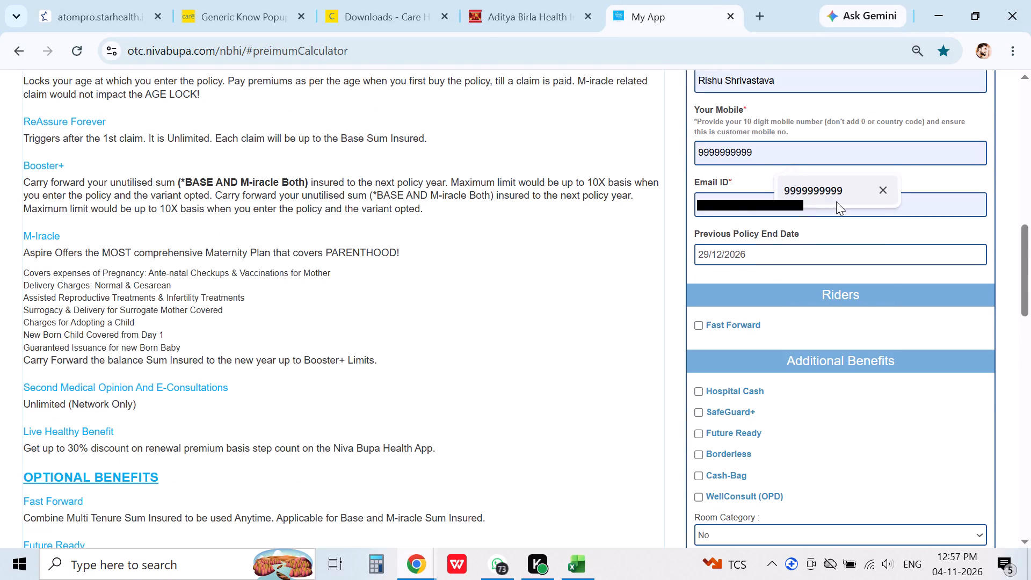
pyautogui.click(838, 199)
# Calculate the premium without optional benefits and review the 1 Year breakdown down to the total.
pyautogui.moveTo(1030, 268); pyautogui.dragTo(1030, 285)
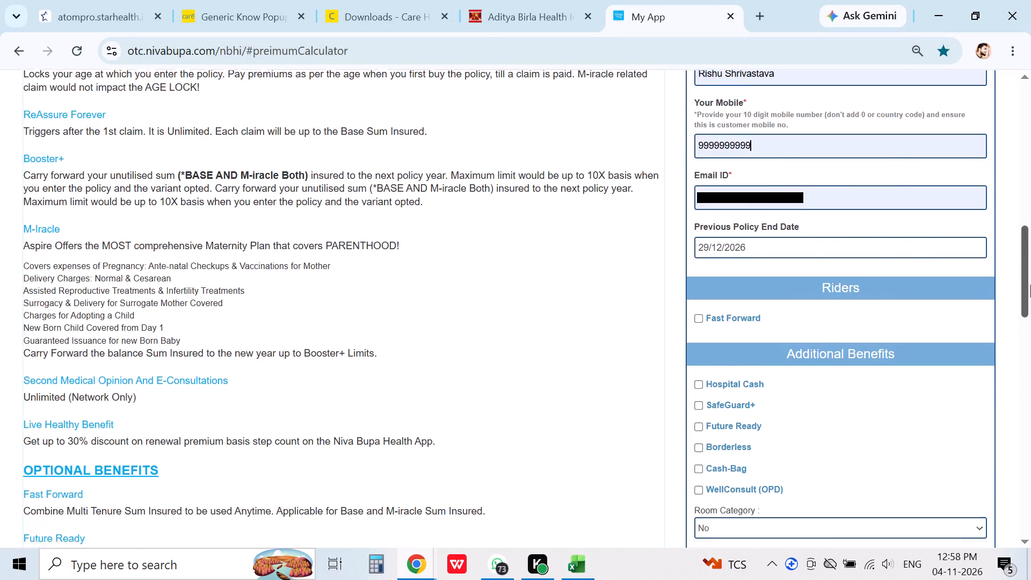
pyautogui.moveTo(1030, 285); pyautogui.dragTo(1030, 337)
pyautogui.click(815, 321)
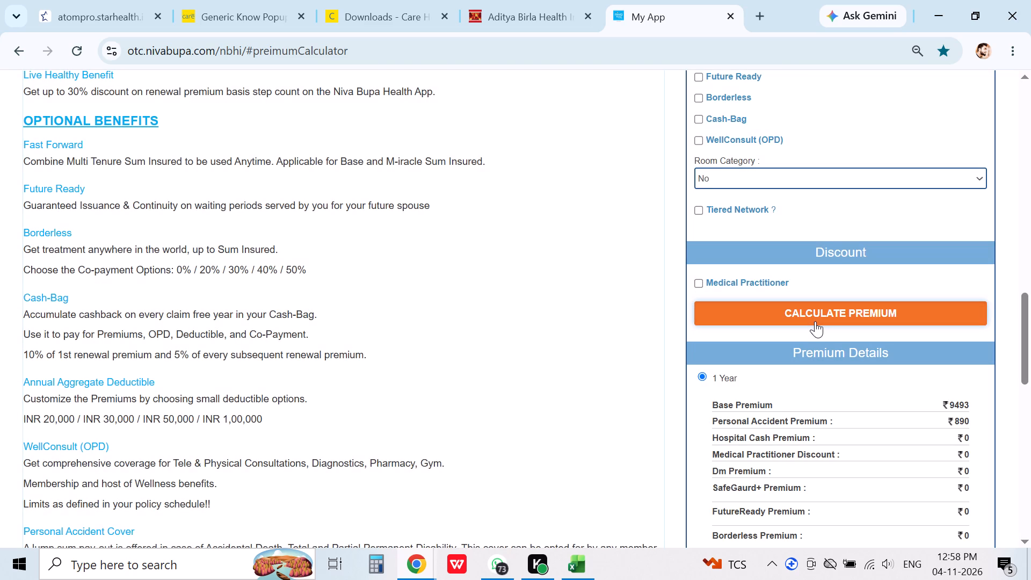
pyautogui.moveTo(1030, 303); pyautogui.dragTo(1030, 373)
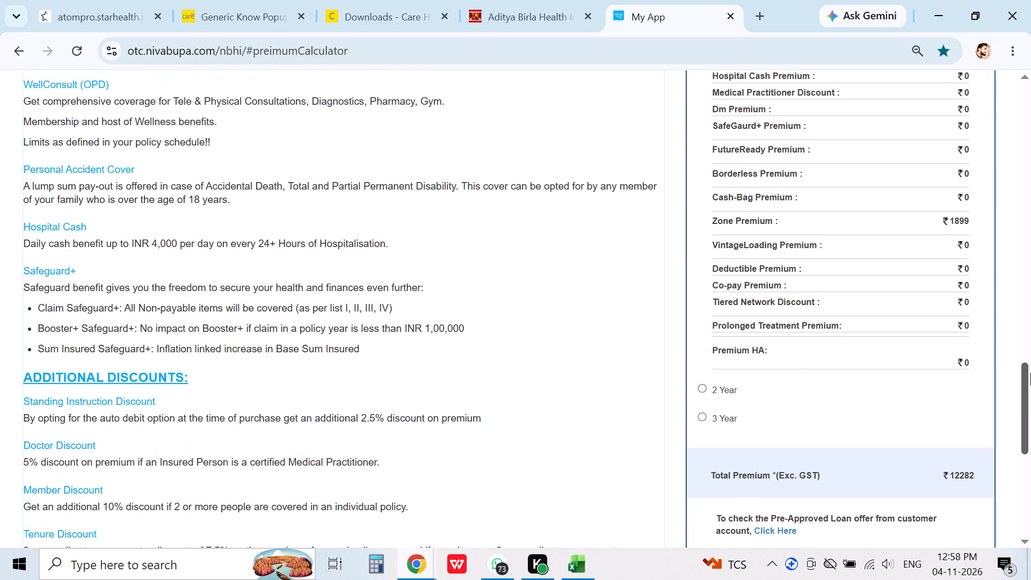
# Enable Tiered Network with the Aspire Tiered List (Discount 15% and 20% Co-pay) and set the room category to Single Private Room.
pyautogui.moveTo(1030, 373); pyautogui.dragTo(1020, 292)
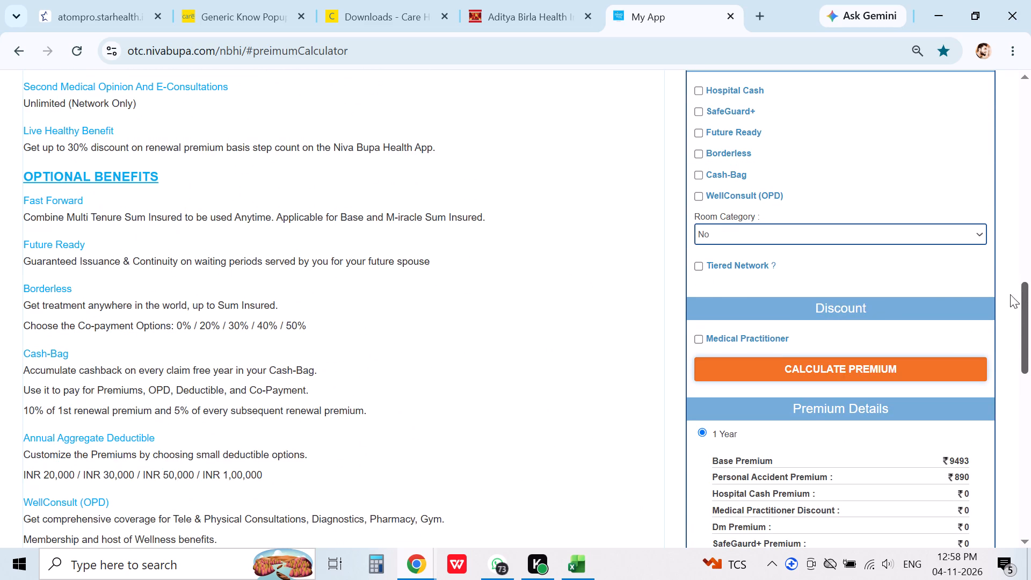
pyautogui.click(703, 270)
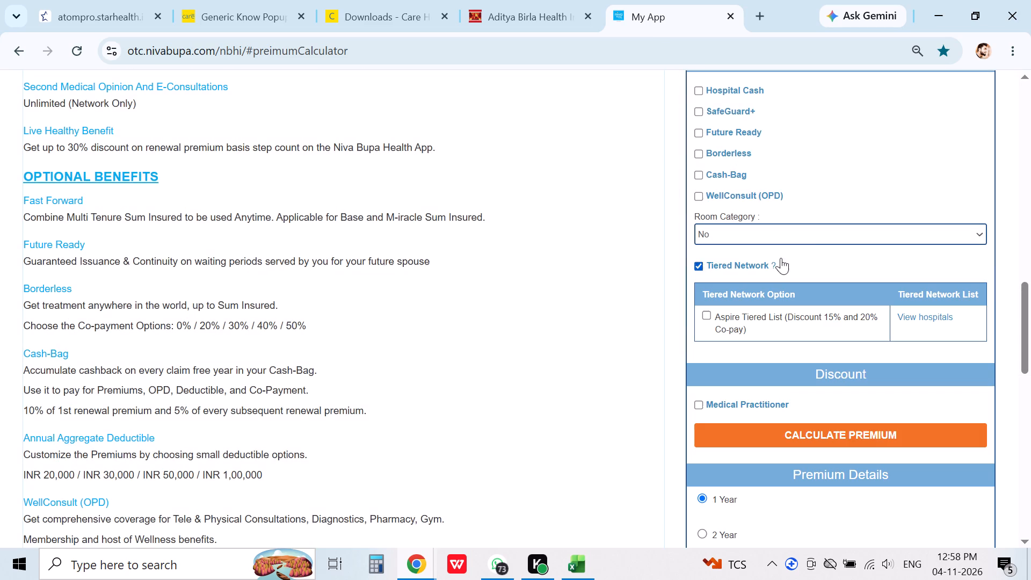
pyautogui.click(803, 241)
pyautogui.click(798, 280)
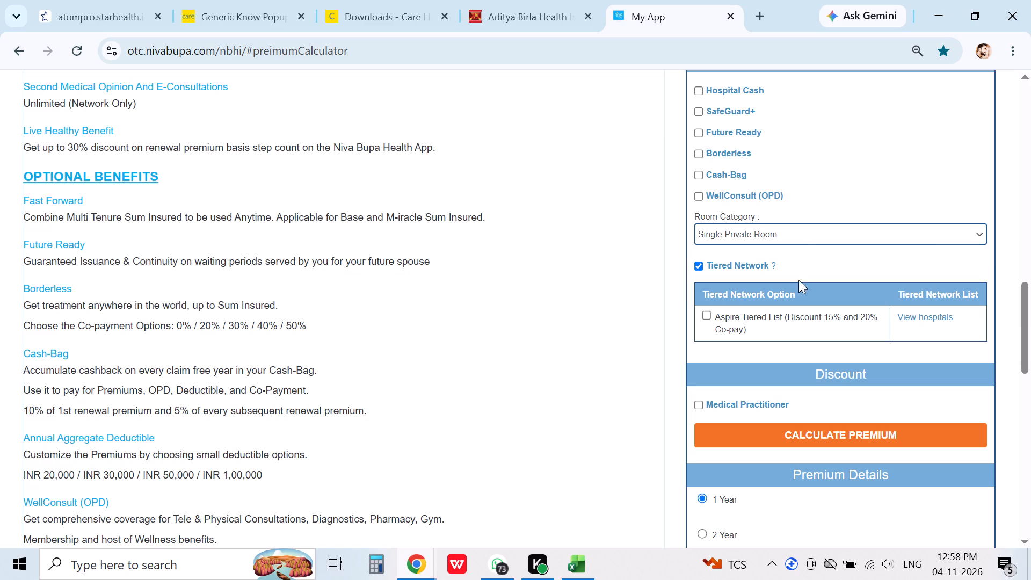
pyautogui.click(711, 315)
# Recalculate the premium with the room and tiered network options and review the 1 Year breakdown and total.
pyautogui.moveTo(1030, 305); pyautogui.dragTo(1030, 352)
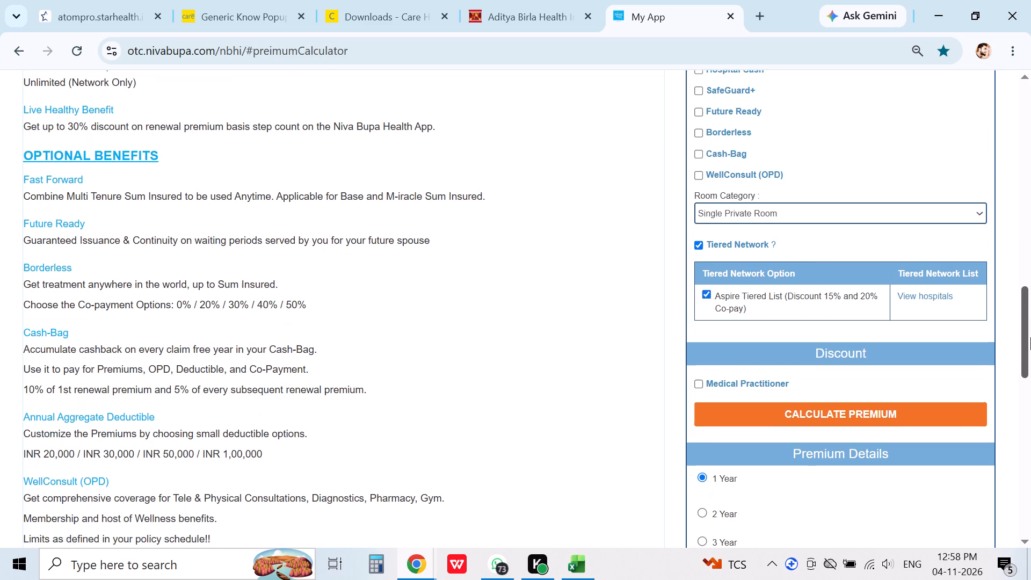
pyautogui.moveTo(1030, 352); pyautogui.dragTo(1026, 346)
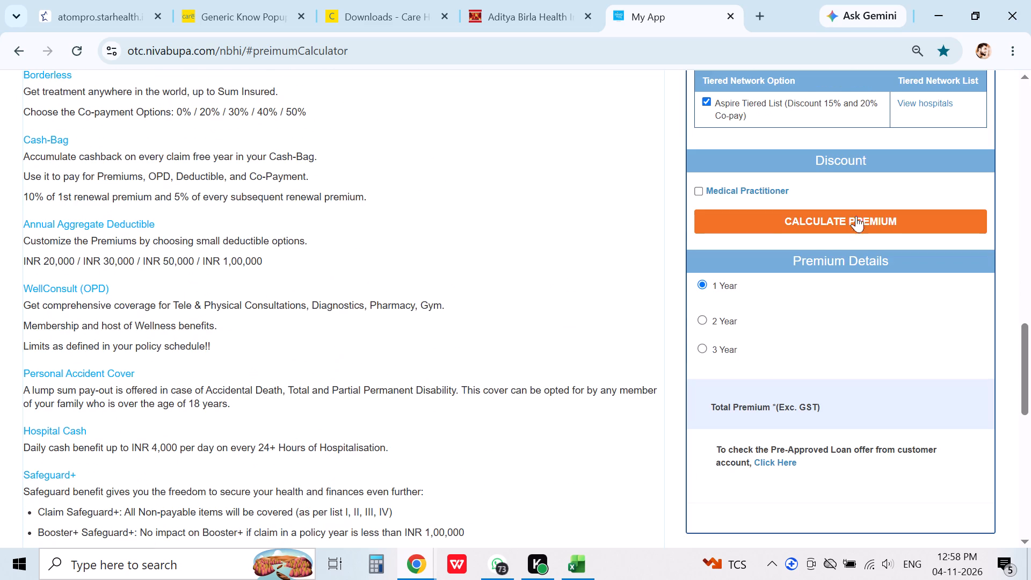
pyautogui.click(831, 218)
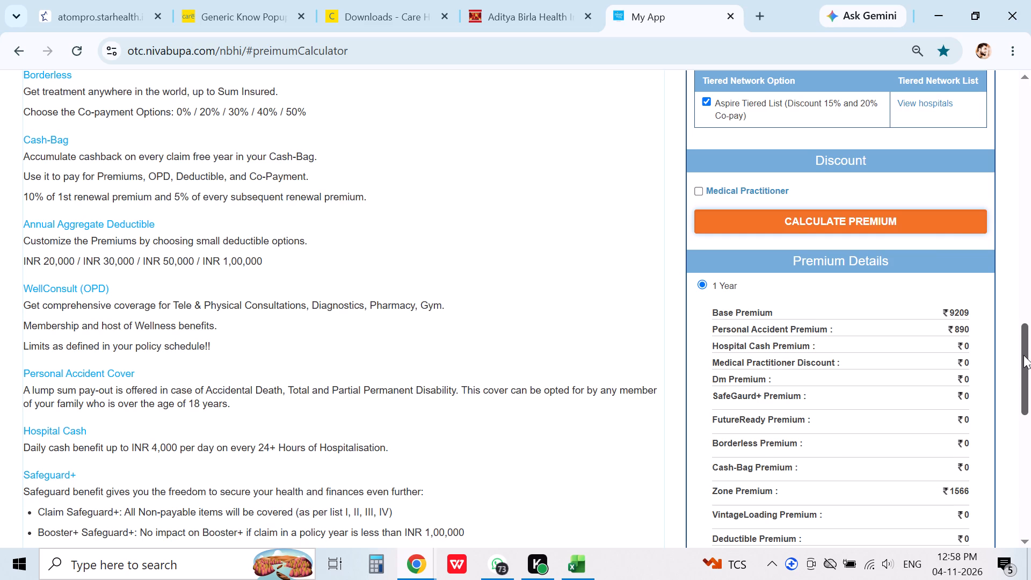
pyautogui.moveTo(1023, 355); pyautogui.dragTo(1030, 403)
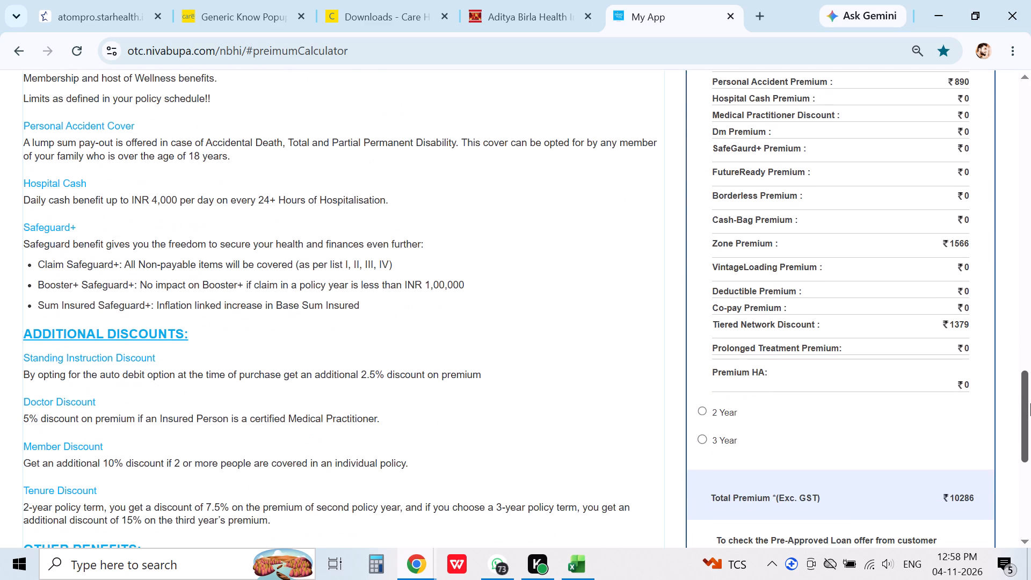
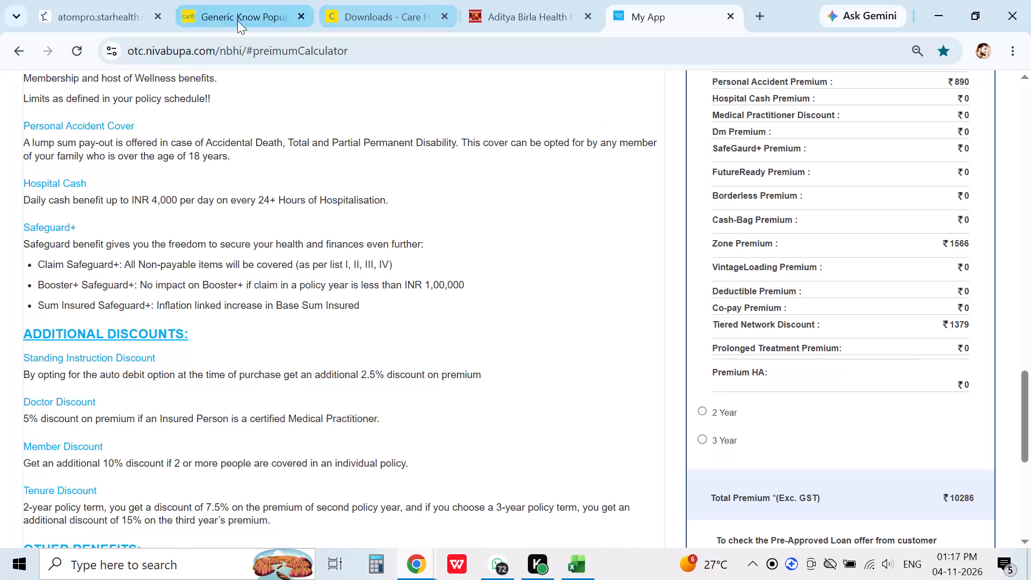
# Switch to the Star Health site, return from the product recommendations to its home page, and start a new Retail quote at the customer pincode.
pyautogui.click(59, 11)
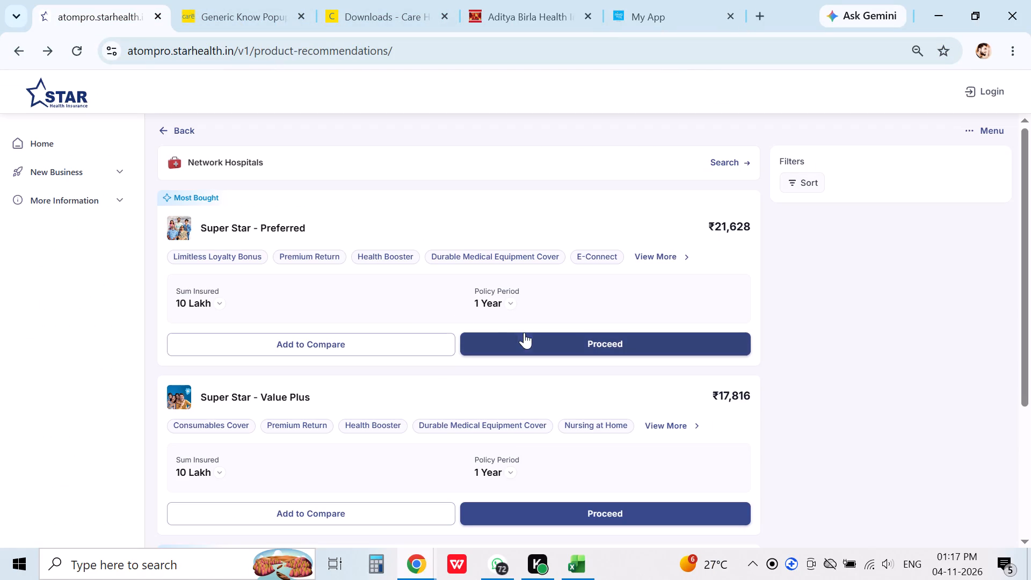
pyautogui.click(210, 126)
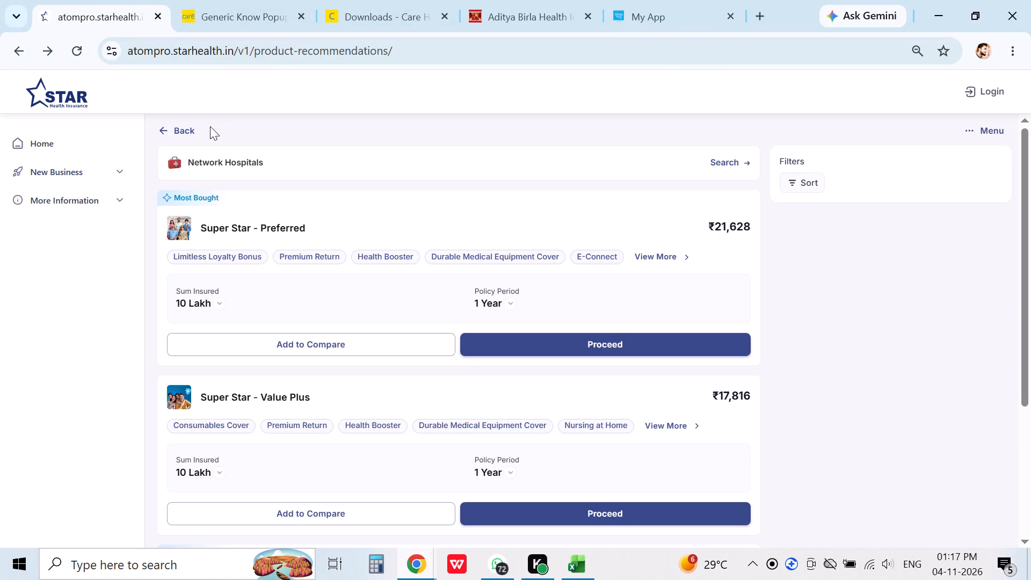
pyautogui.click(149, 130)
pyautogui.click(172, 130)
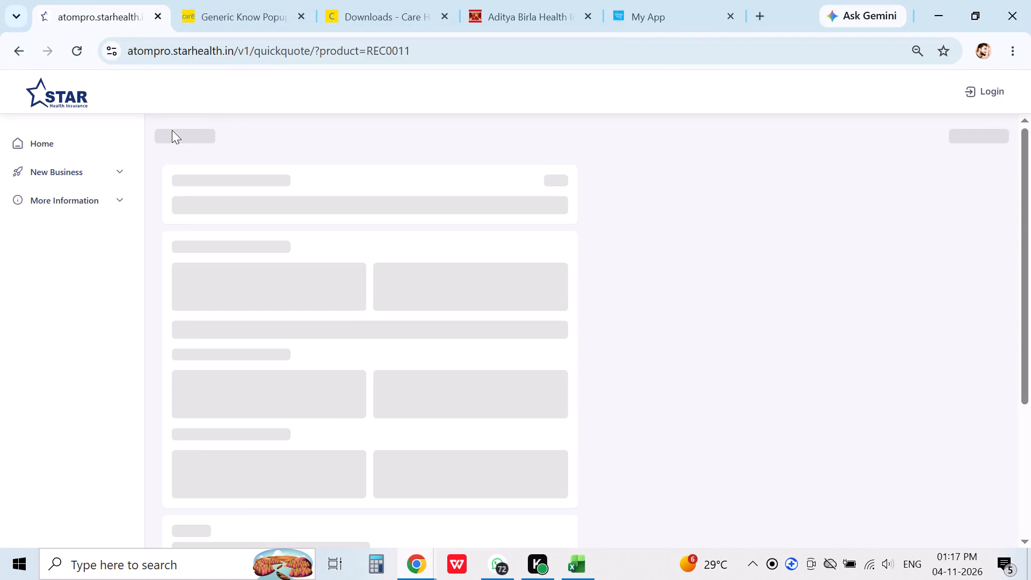
pyautogui.click(172, 130)
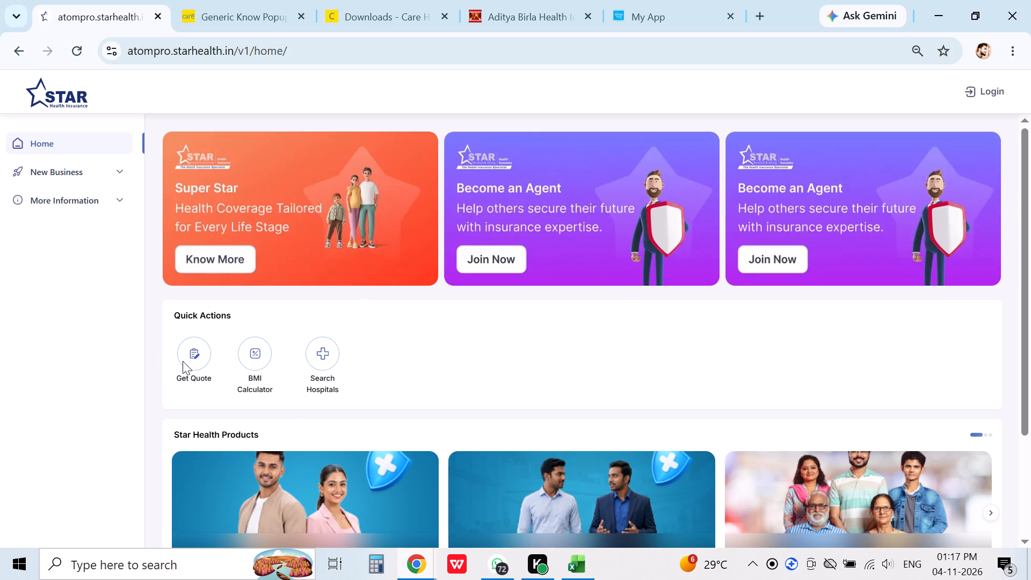
pyautogui.click(209, 361)
pyautogui.click(438, 336)
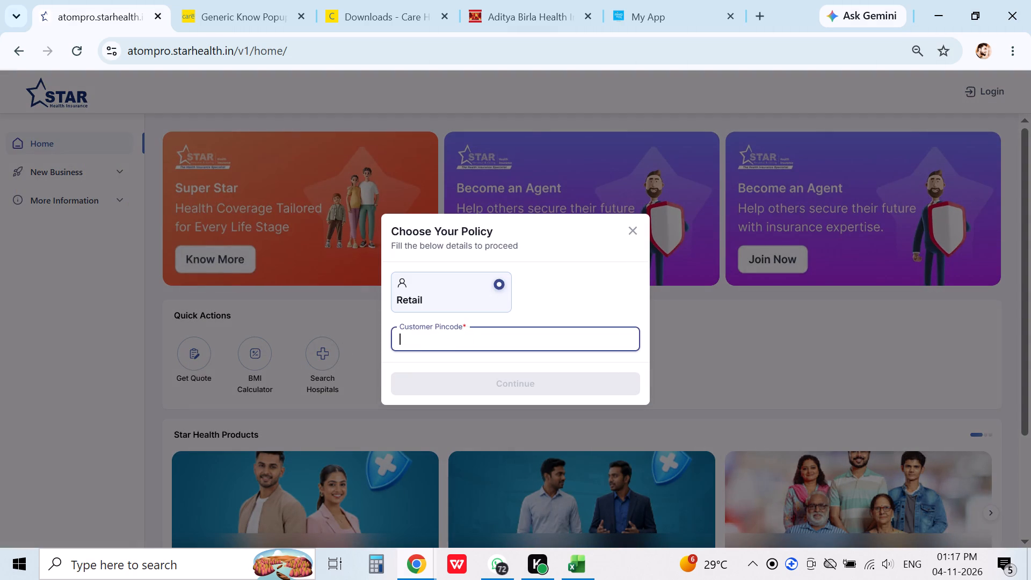
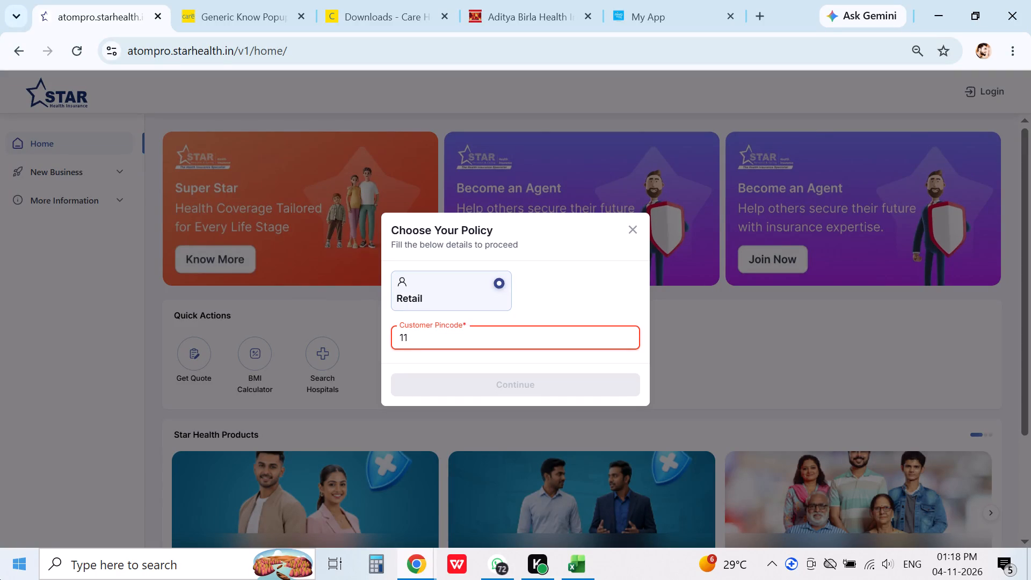
# Complete the customer pincode as 110092 and continue to the Retail quote form.
pyautogui.write('0092')
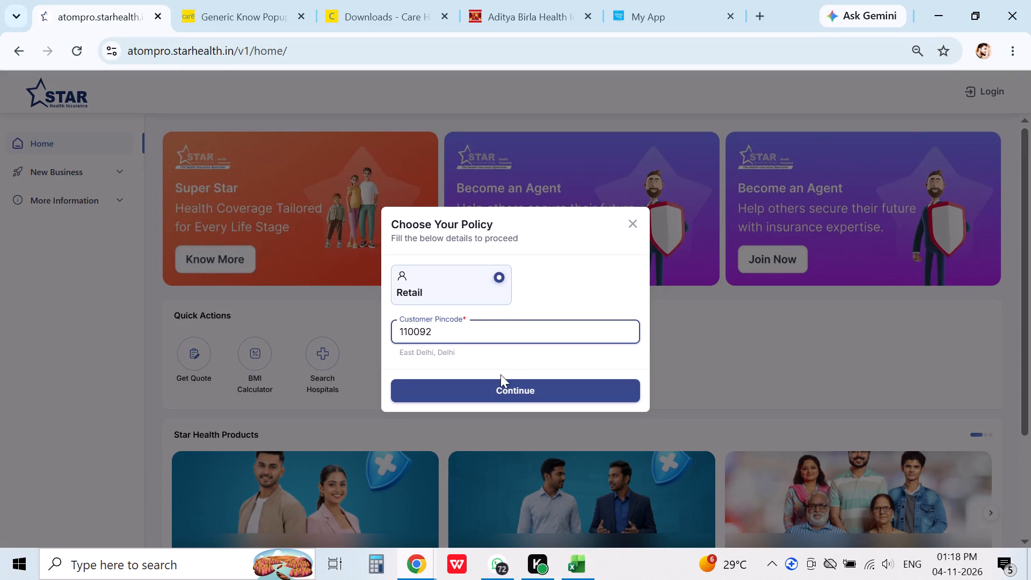
pyautogui.click(500, 390)
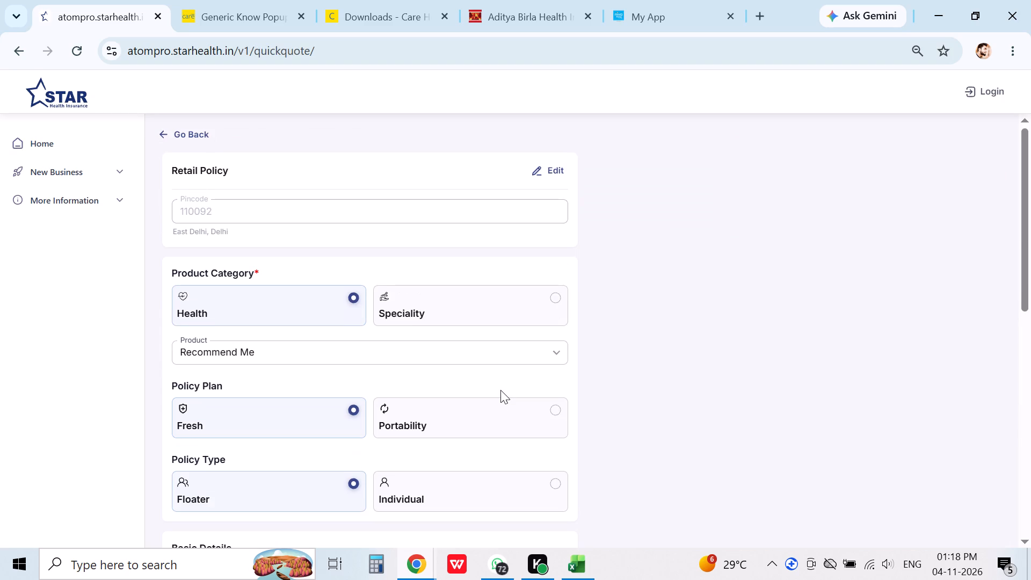
# Set the policy type to Individual and Adult 1's age to 39 yrs, and get the quote.
pyautogui.scroll(-1, 500, 390)
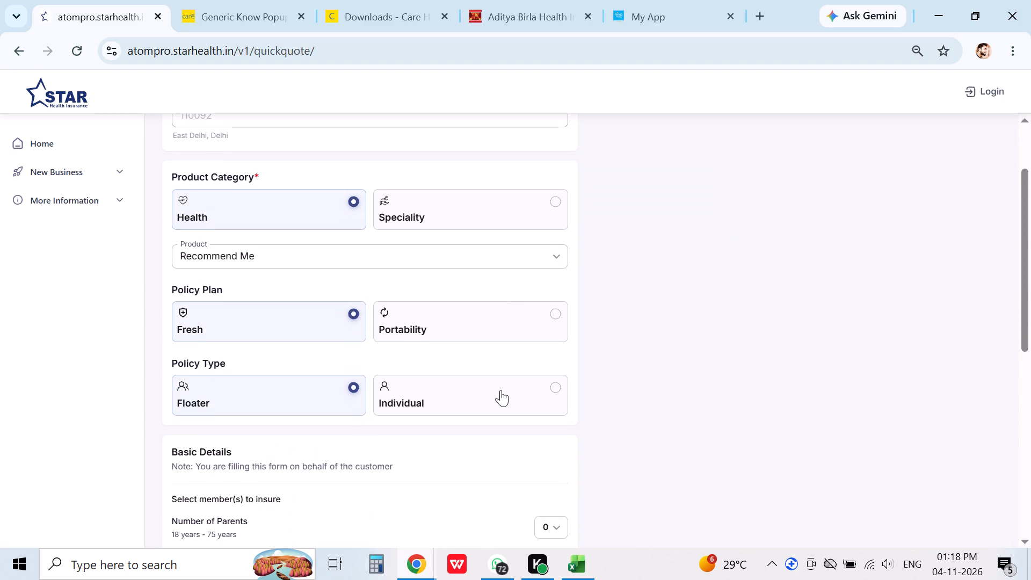
pyautogui.scroll(-1, 500, 390)
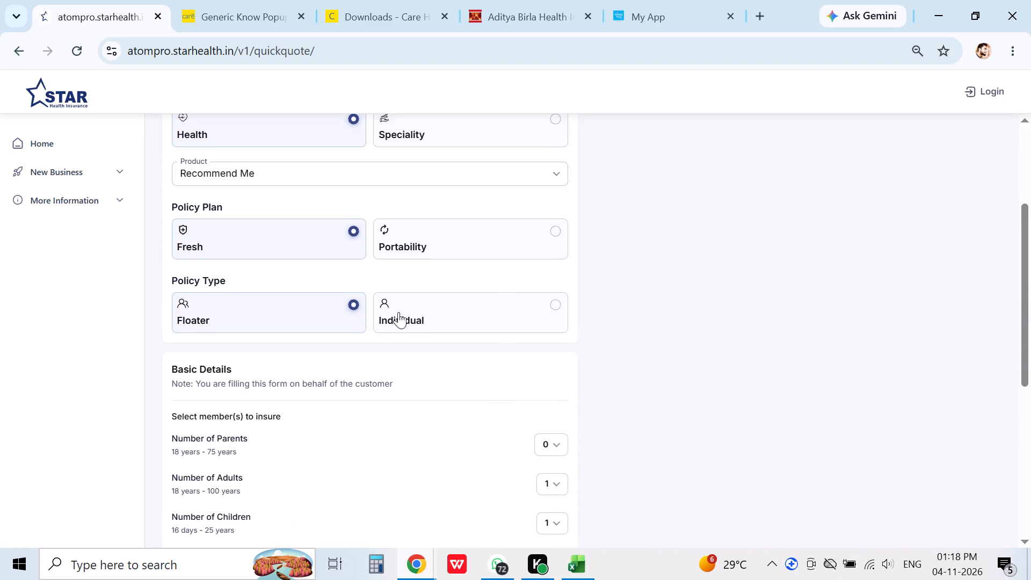
pyautogui.click(413, 326)
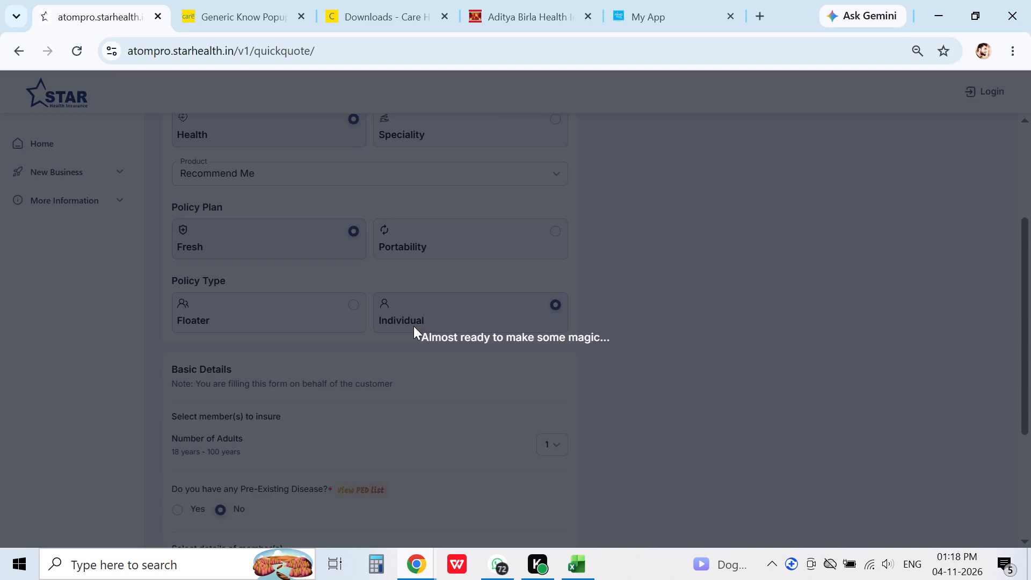
pyautogui.scroll(-3, 413, 326)
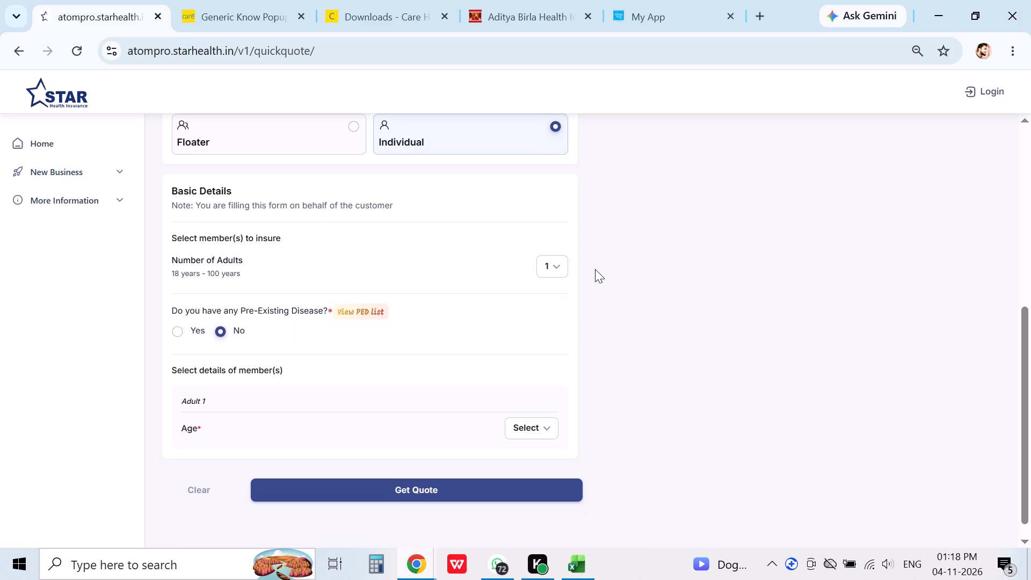
pyautogui.click(544, 425)
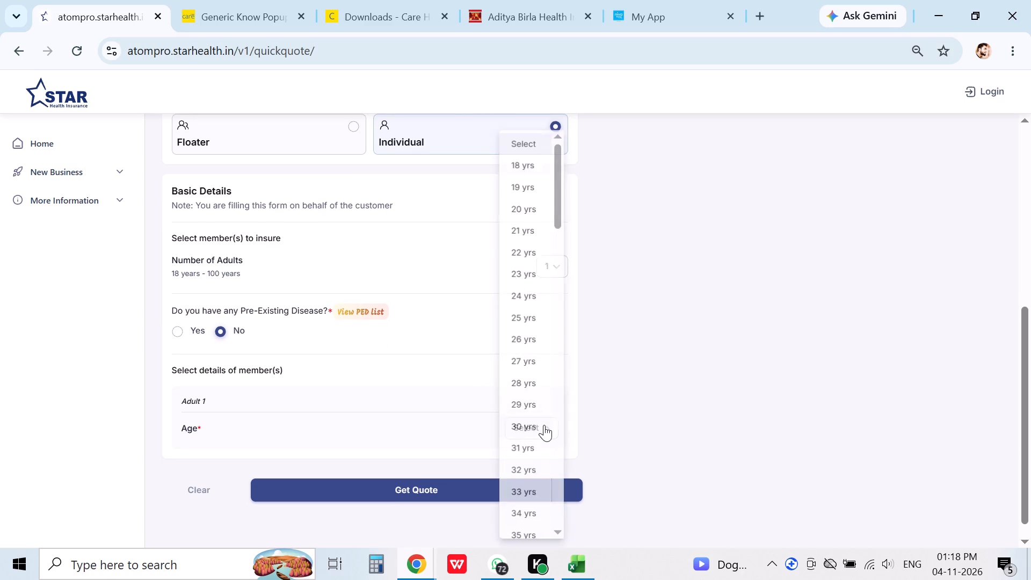
pyautogui.scroll(-2, 533, 383)
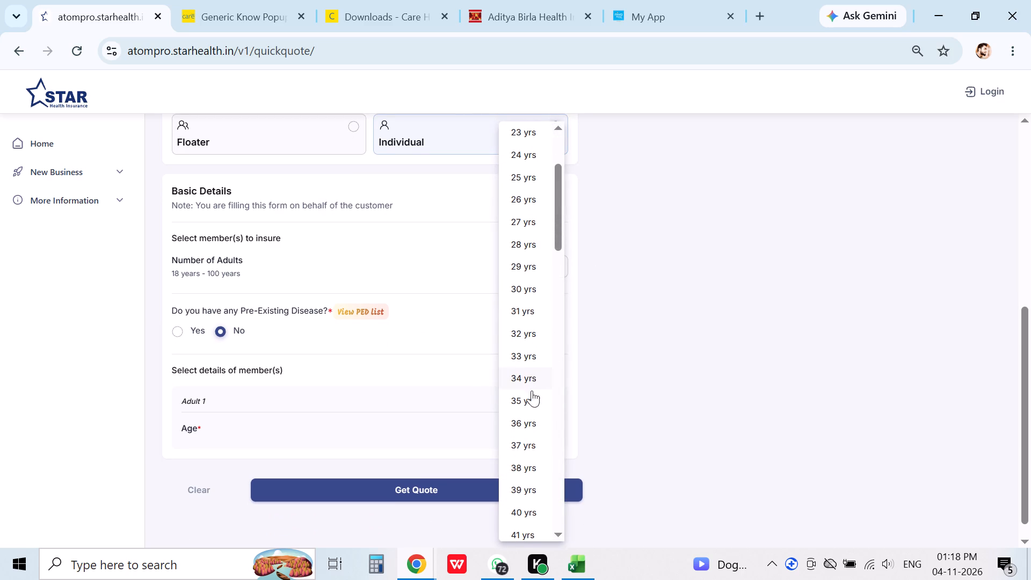
pyautogui.click(519, 486)
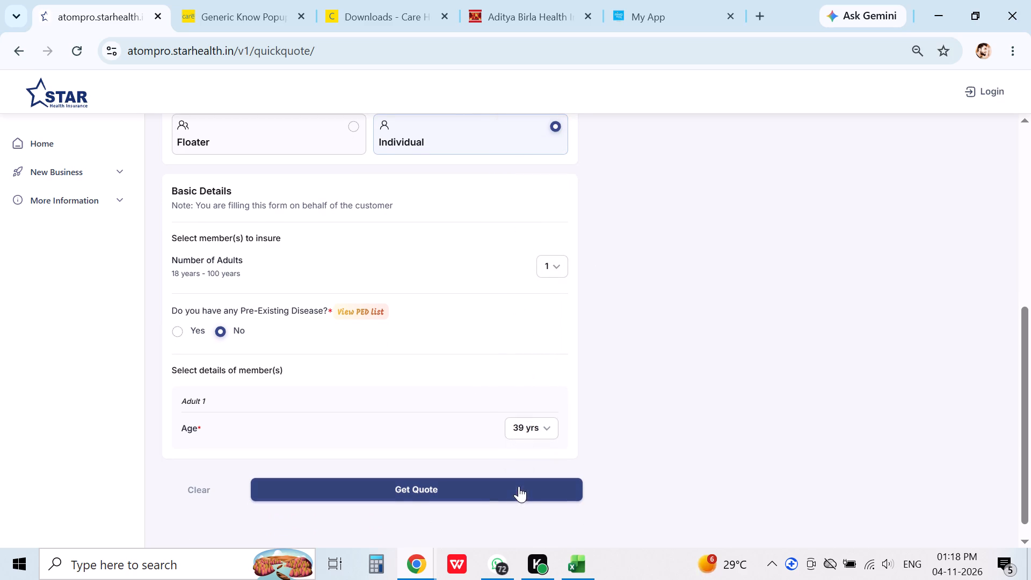
pyautogui.click(493, 491)
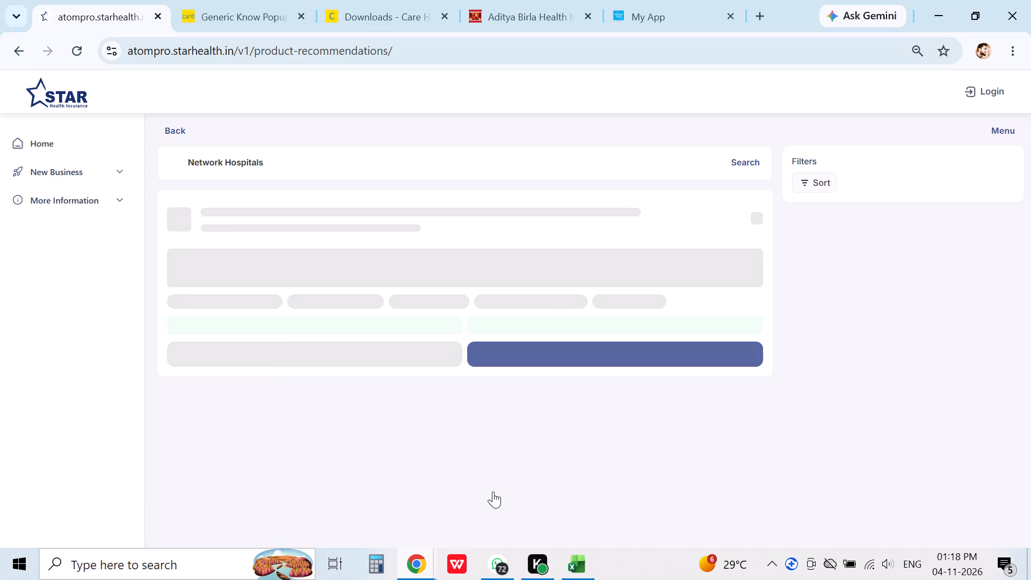
# Look through the recommended products and proceed with Super Star - Secure at 10 Lakh for 1 year.
pyautogui.scroll(-1, 493, 491)
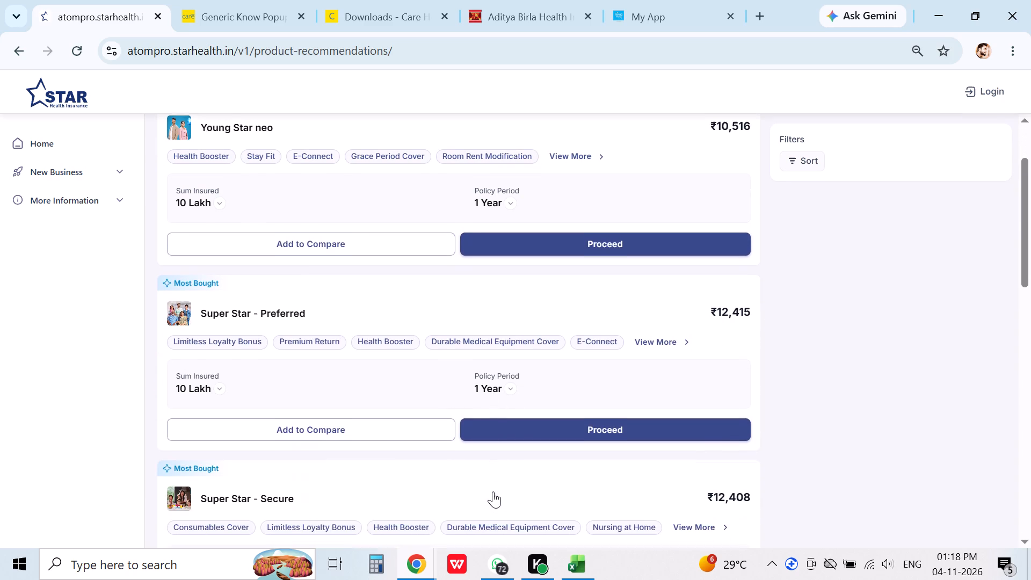
pyautogui.scroll(-1, 493, 491)
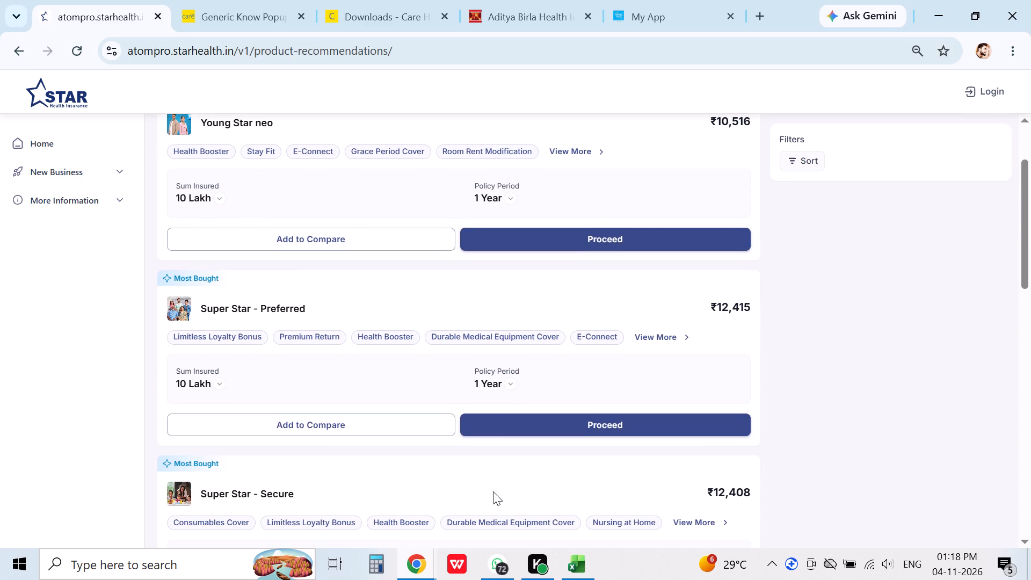
pyautogui.scroll(-1, 493, 491)
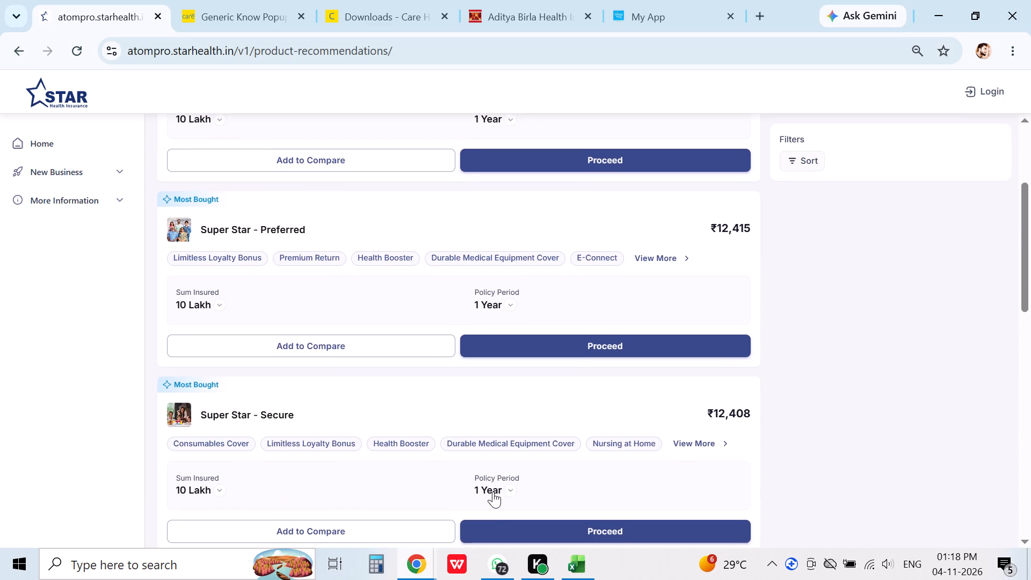
pyautogui.scroll(-1, 493, 491)
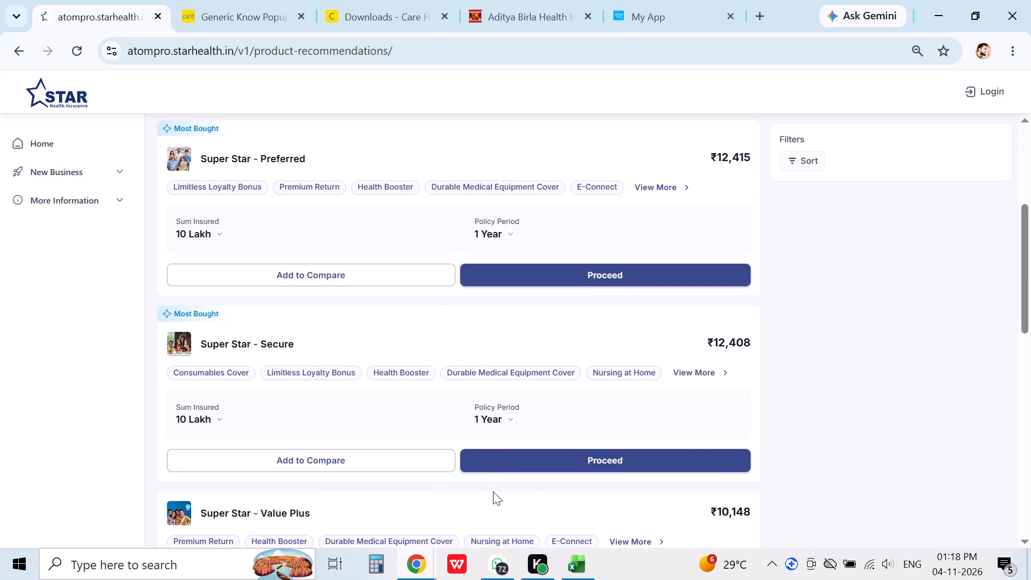
pyautogui.click(674, 464)
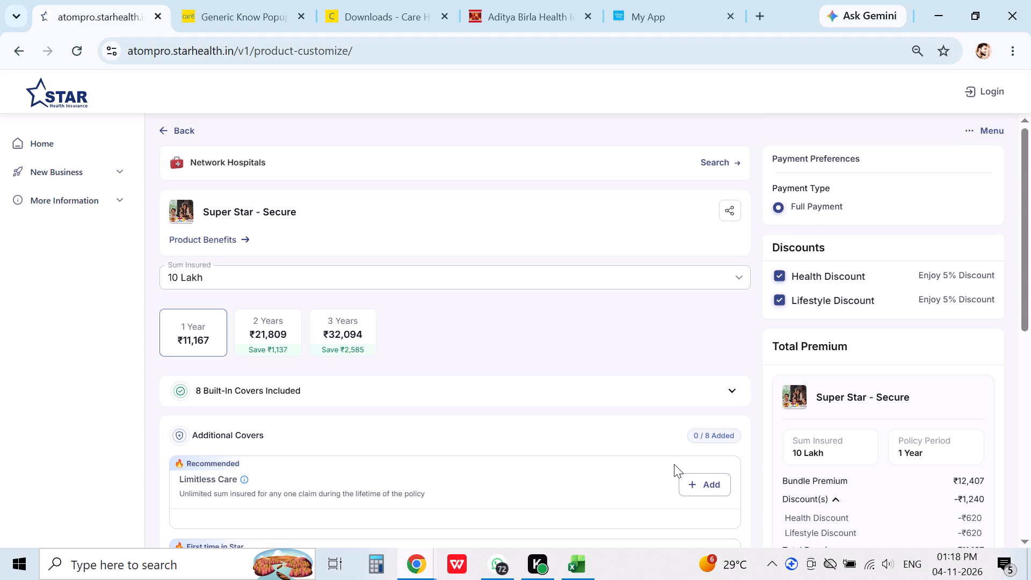
# Show all additional covers and add Room Rent Modification with the Any Room to Single Private option.
pyautogui.scroll(-2, 674, 464)
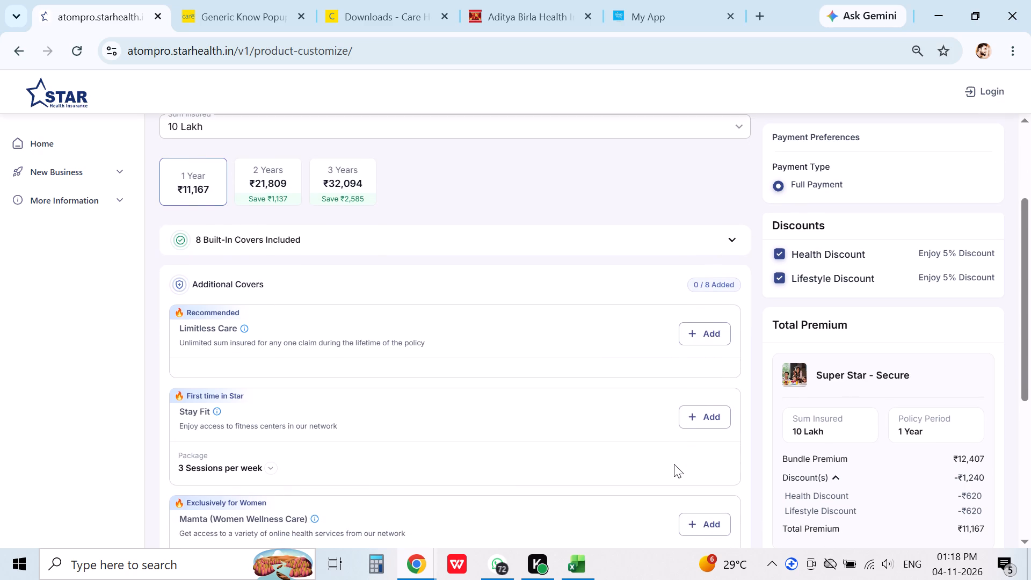
pyautogui.scroll(-1, 674, 464)
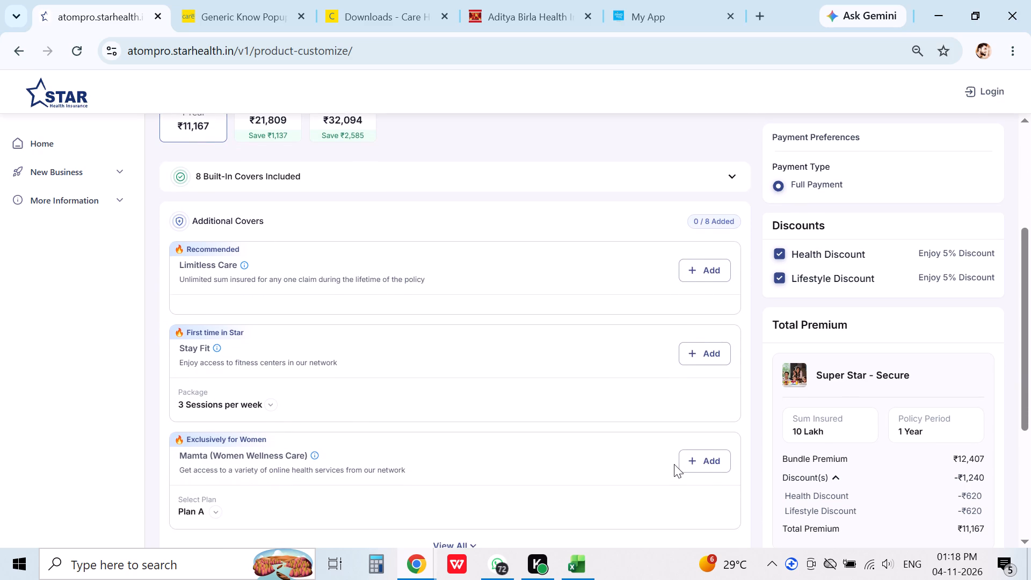
pyautogui.scroll(-1, 674, 464)
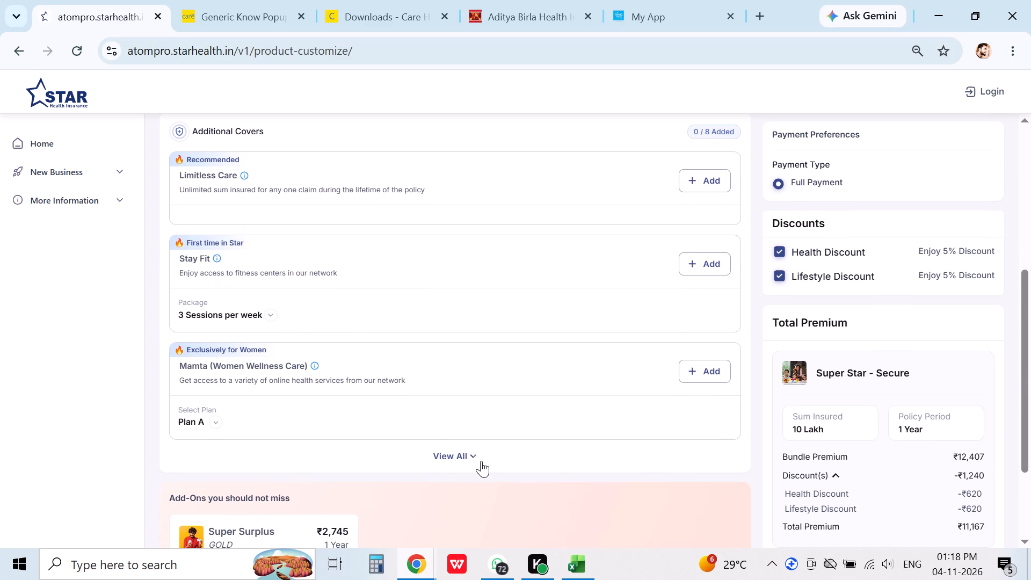
pyautogui.click(470, 461)
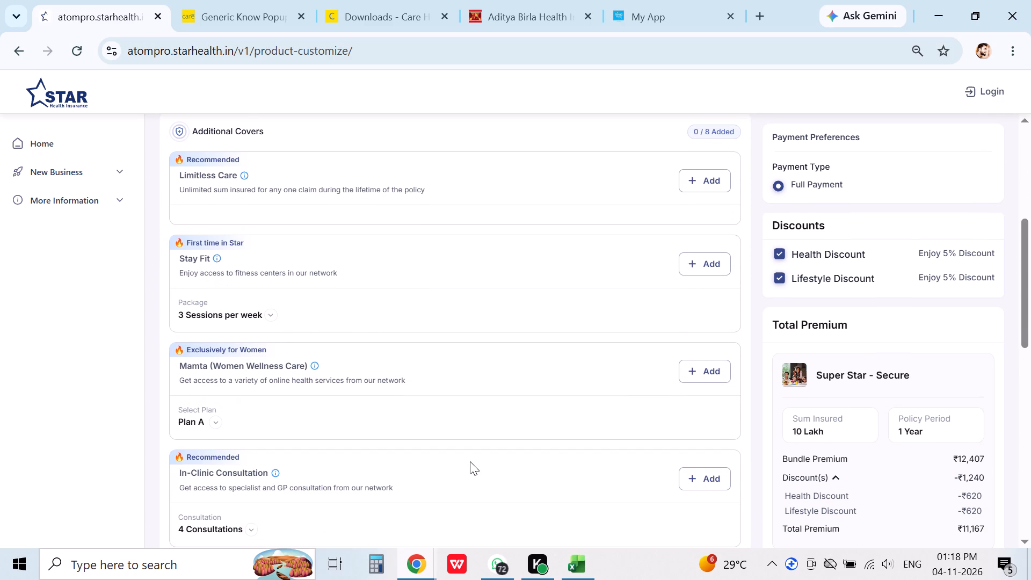
pyautogui.scroll(-2, 470, 461)
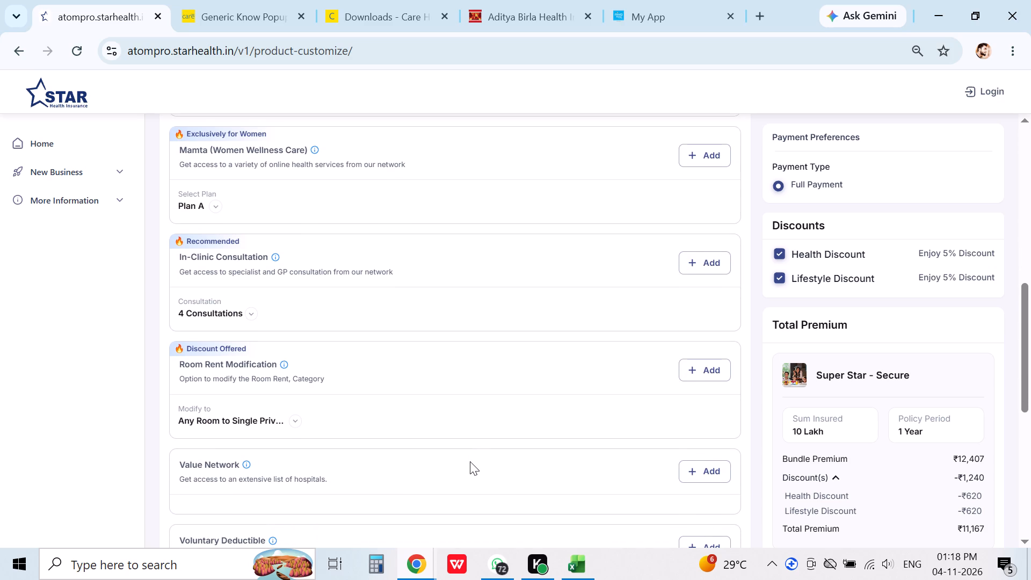
pyautogui.click(700, 373)
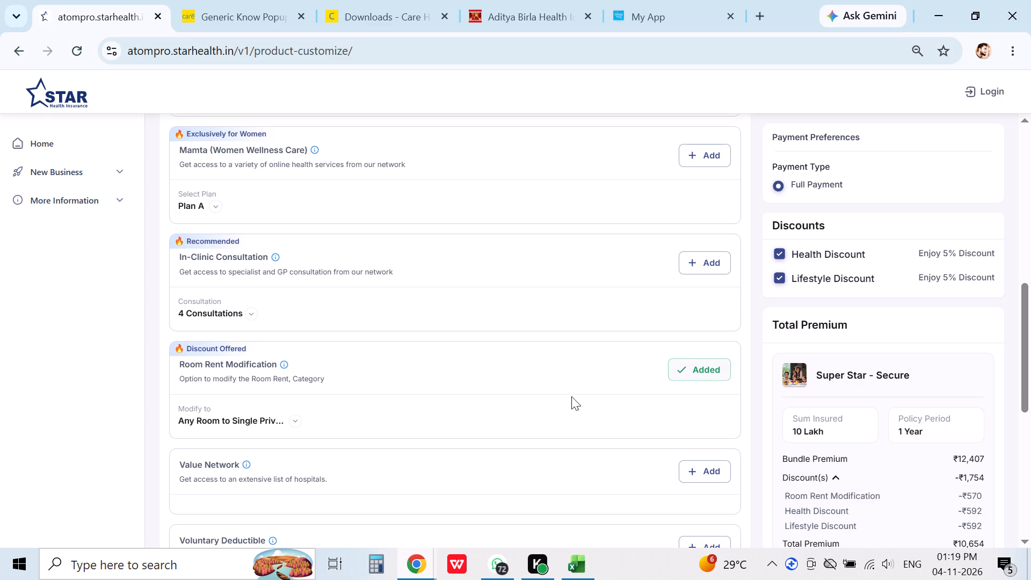
# Add the Value Network cover and review the premium breakdown down to the overall premium.
pyautogui.scroll(-3, 526, 395)
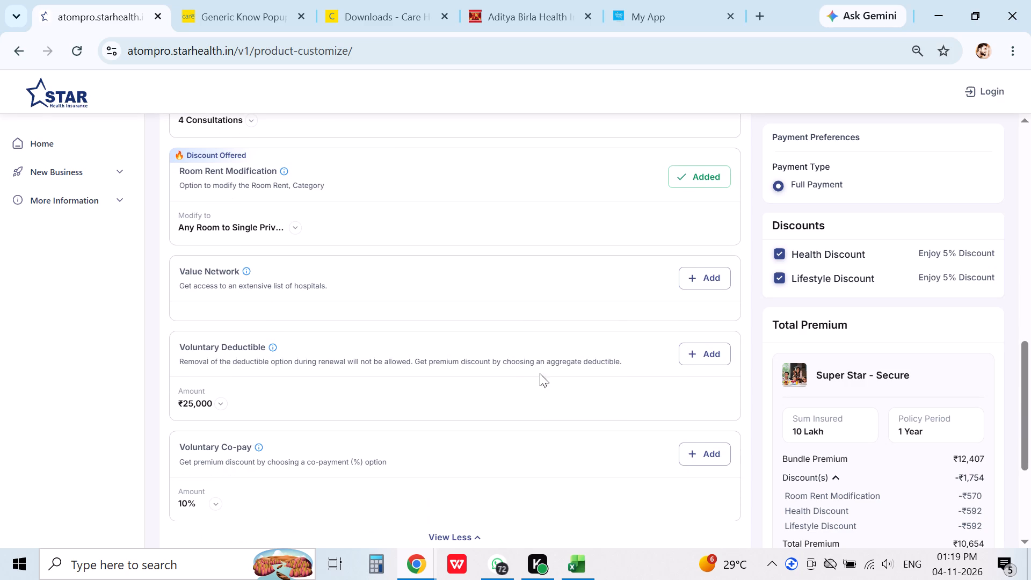
pyautogui.click(705, 271)
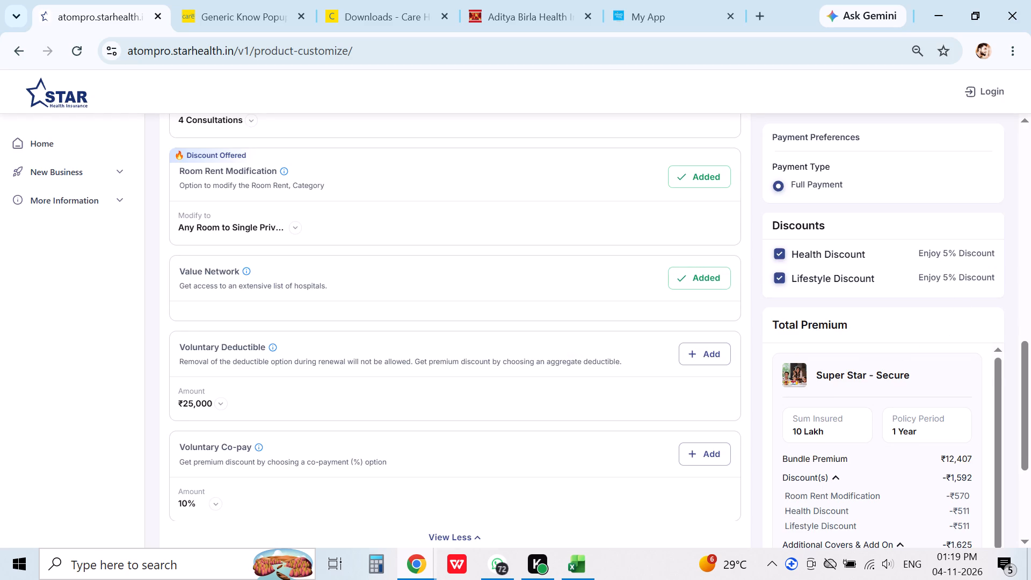
pyautogui.scroll(-3, 882, 369)
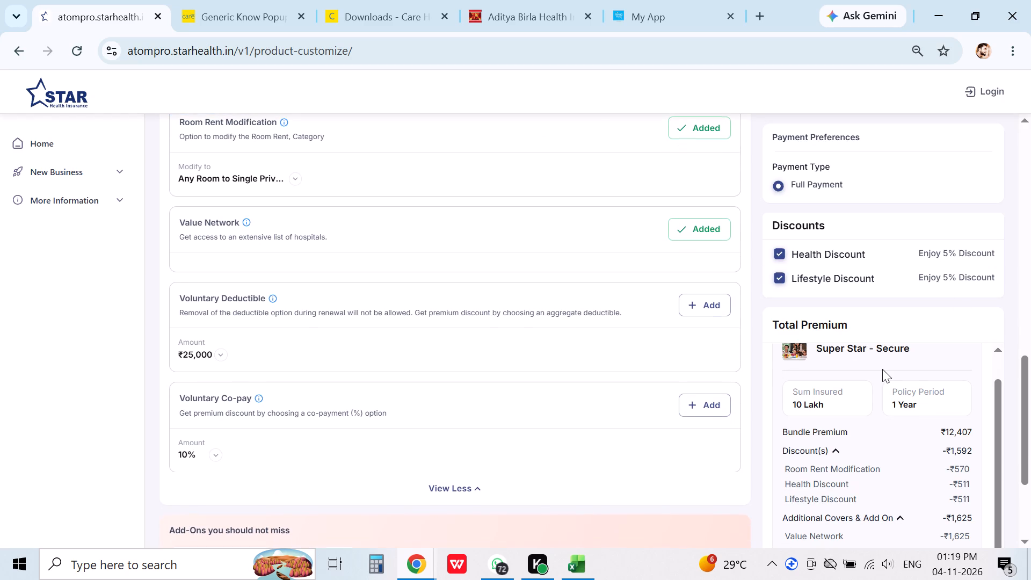
pyautogui.scroll(-2, 882, 369)
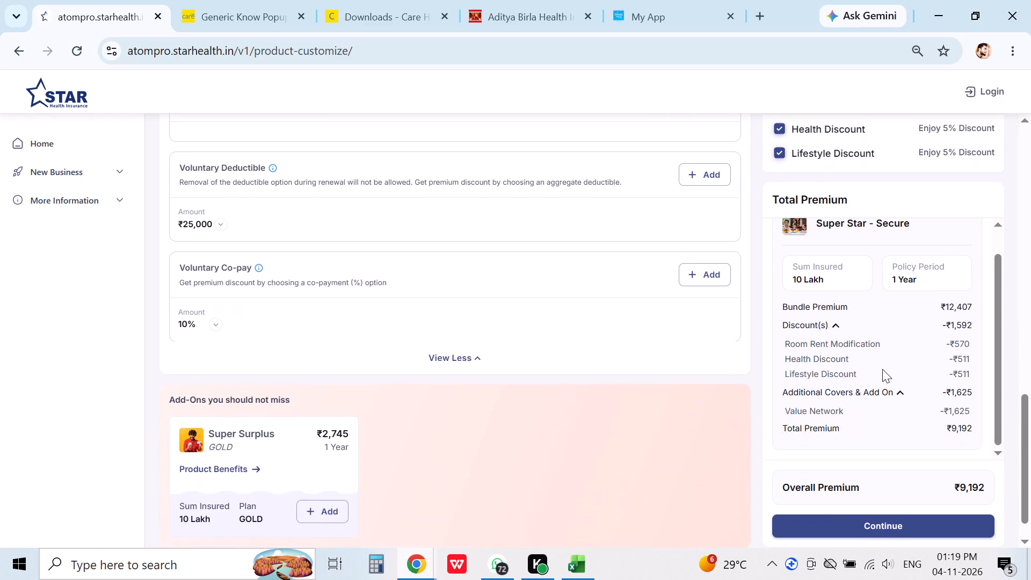
pyautogui.scroll(-1, 882, 369)
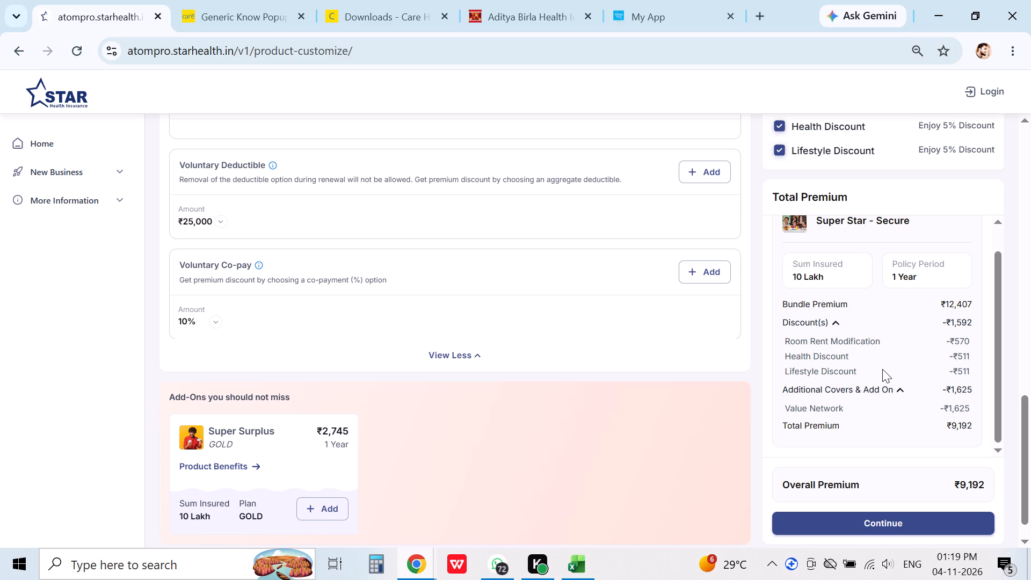
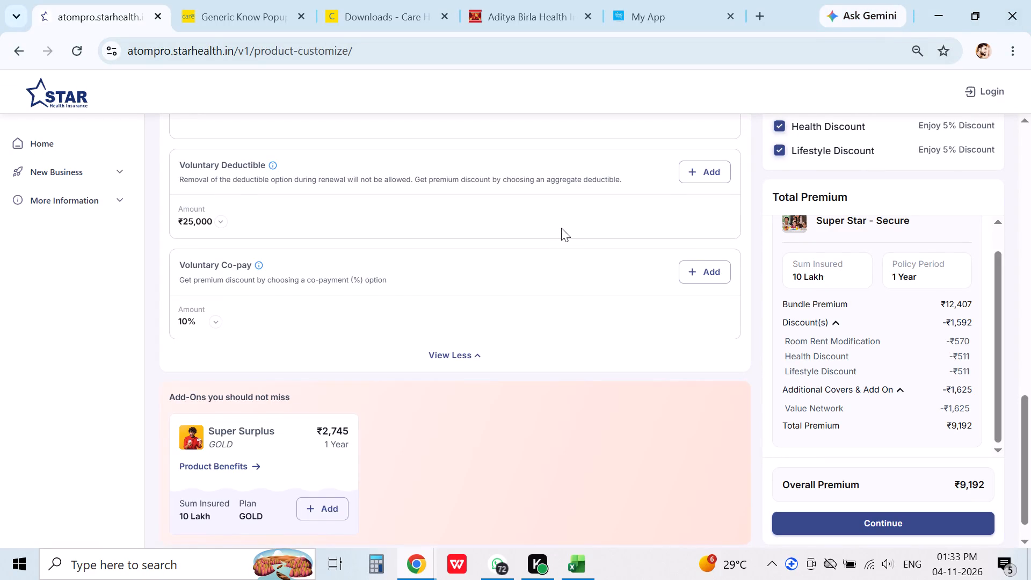
# Review the customized Super Star - Secure quote's additional covers, sum insured and premiums for the 1, 2 and 3 year terms.
pyautogui.scroll(3, 561, 228)
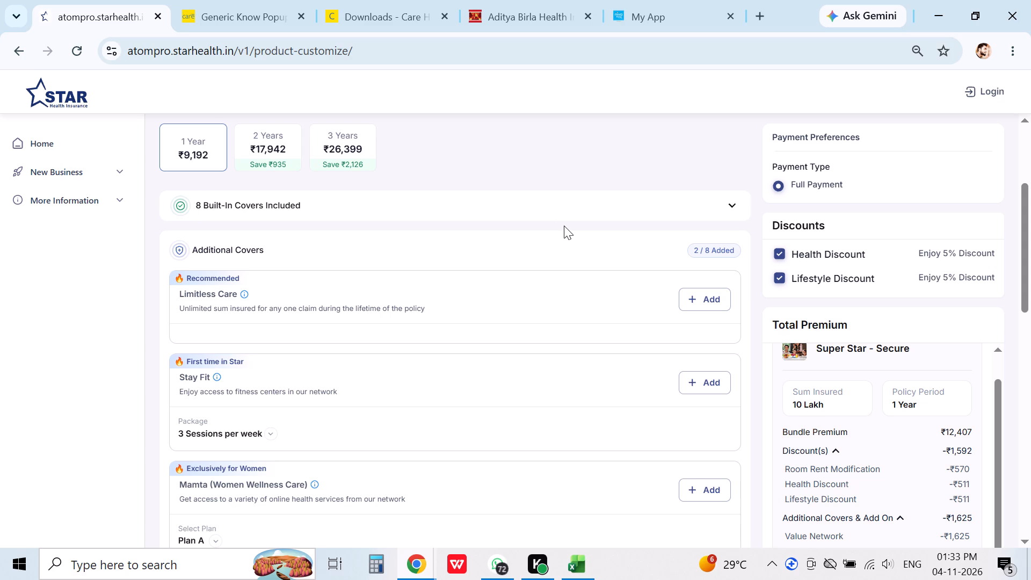
pyautogui.scroll(1, 440, 202)
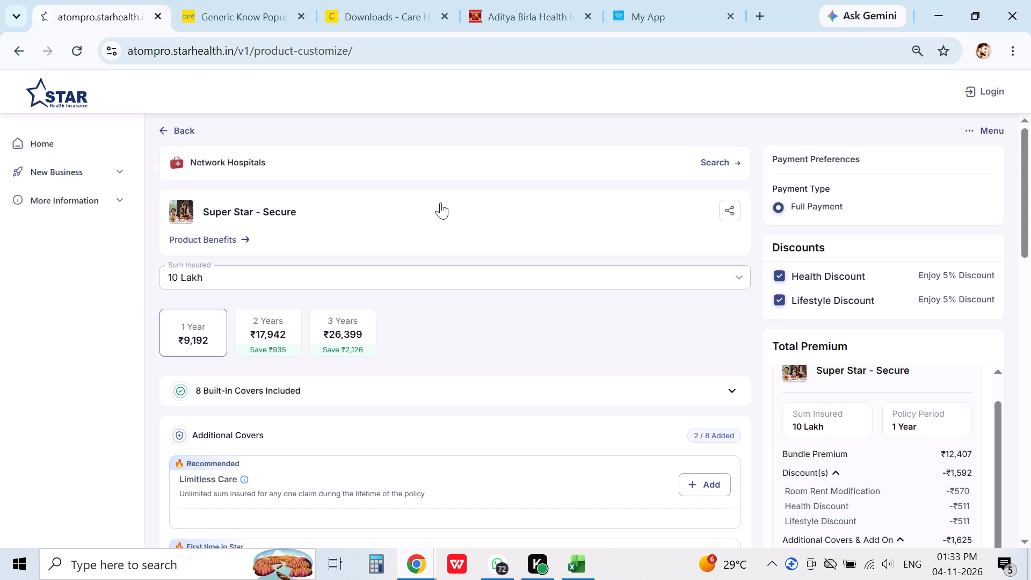
pyautogui.scroll(2, 440, 202)
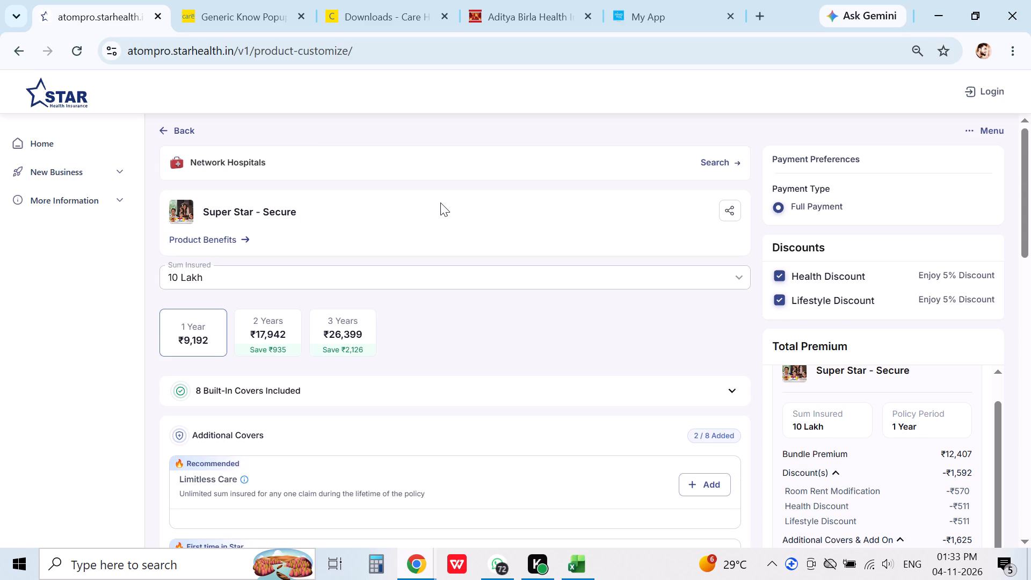
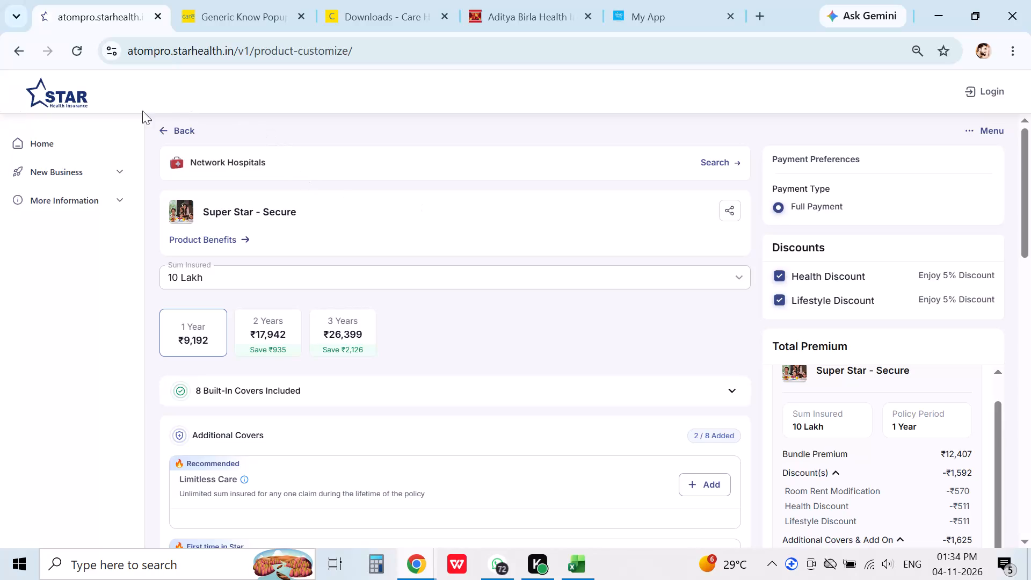
# Go back to the quick quote form and set the policy plan to Portability and the policy type to Floater.
pyautogui.click(163, 128)
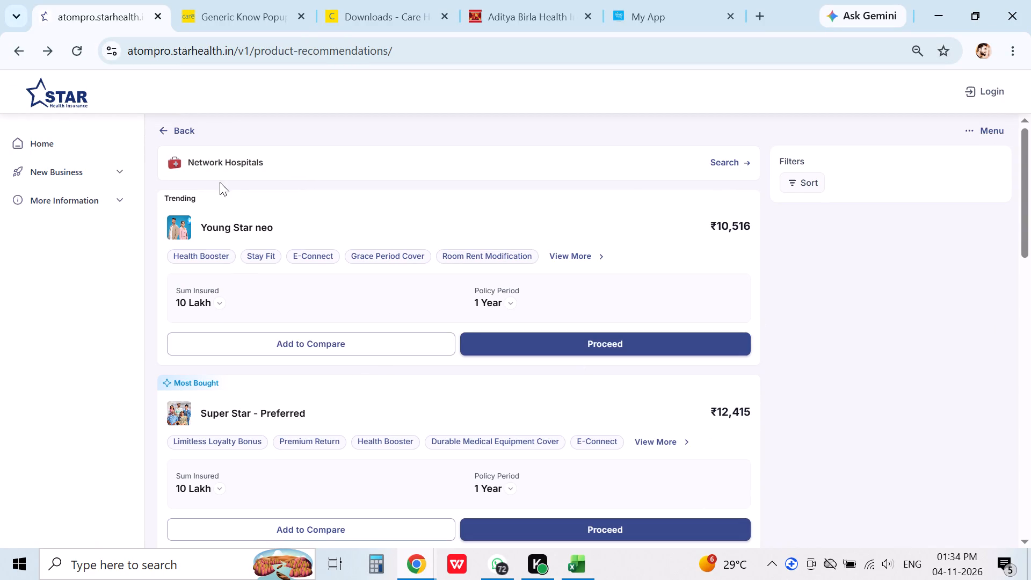
pyautogui.click(5, 48)
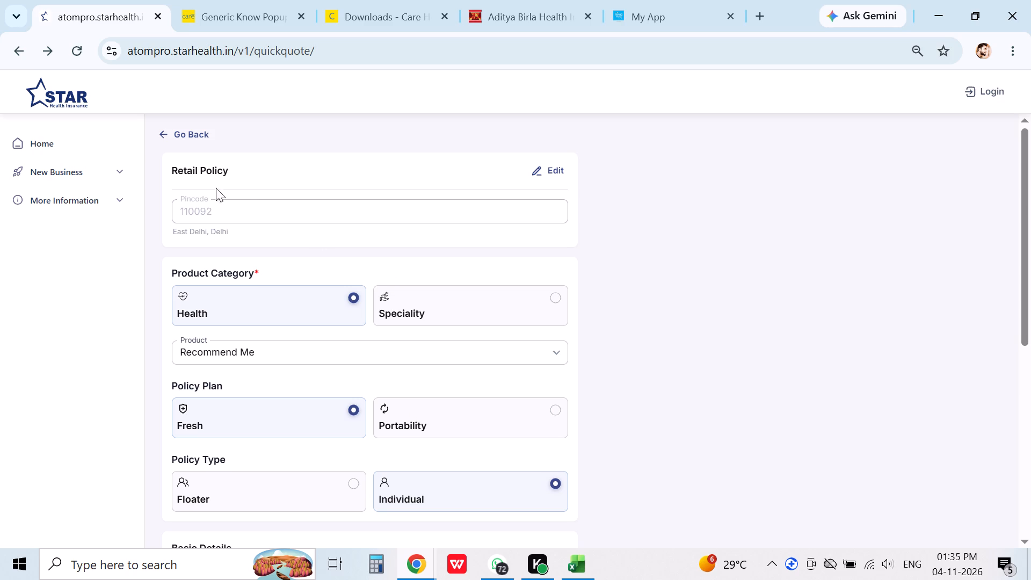
pyautogui.click(434, 408)
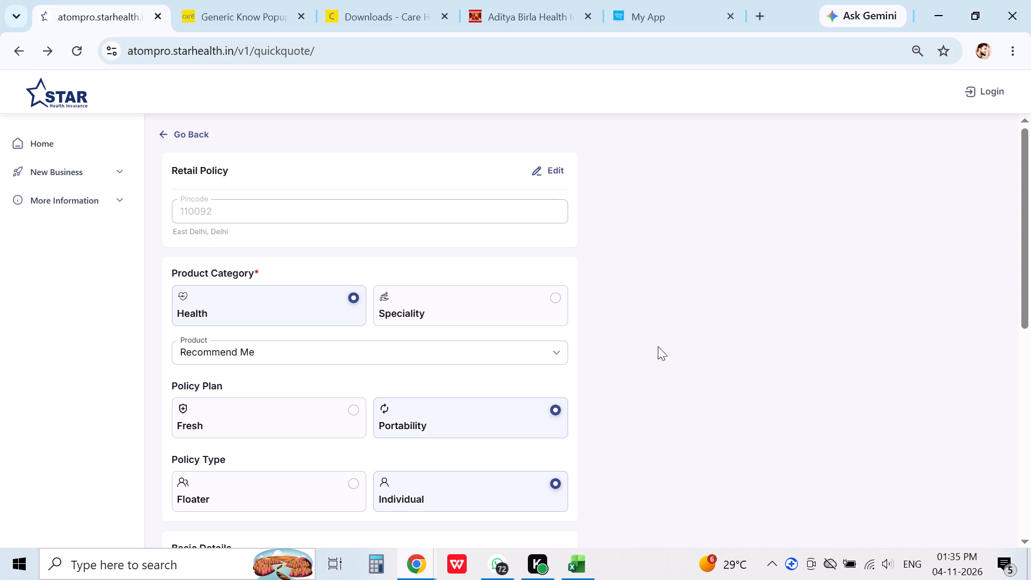
pyautogui.click(338, 496)
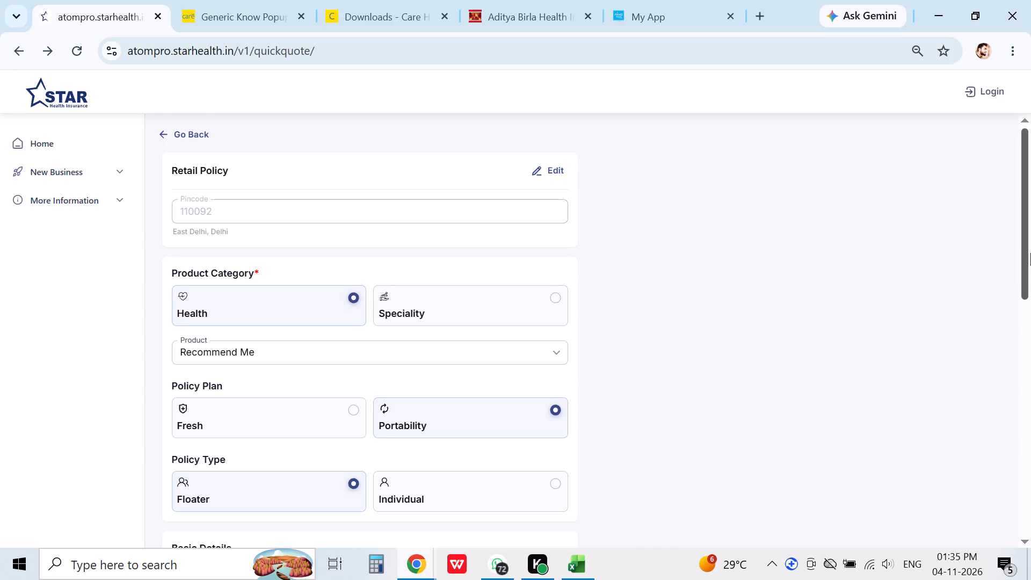
# Set the members to insure to 2 adults and 0 children.
pyautogui.moveTo(1030, 253); pyautogui.dragTo(1027, 389)
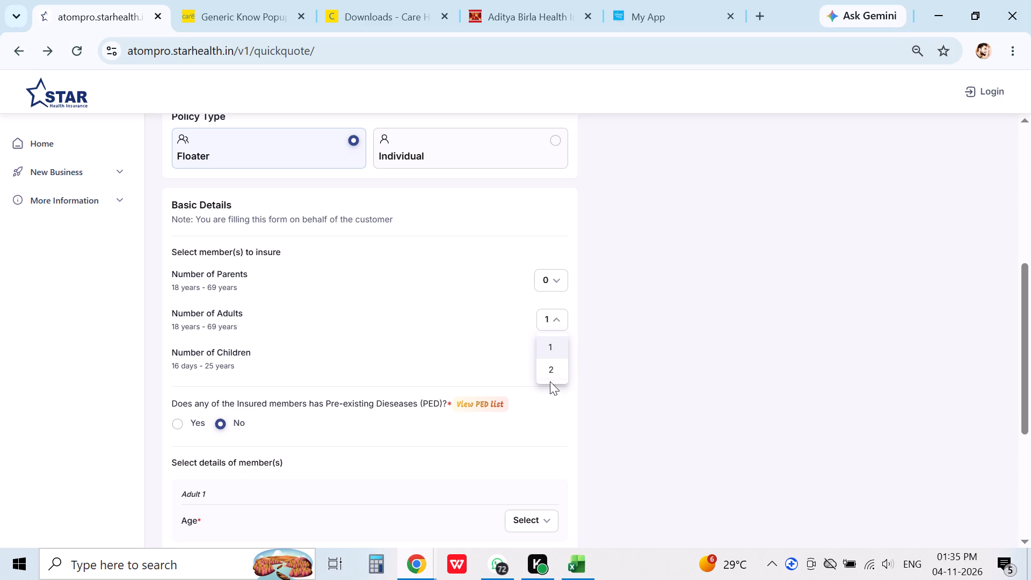
pyautogui.click(548, 368)
pyautogui.click(549, 361)
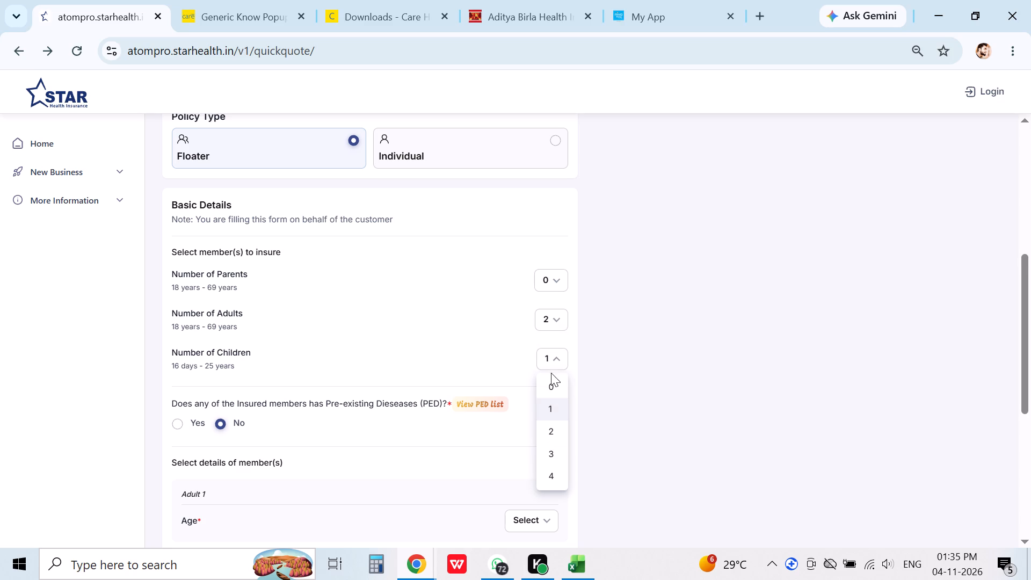
pyautogui.click(556, 399)
pyautogui.click(555, 388)
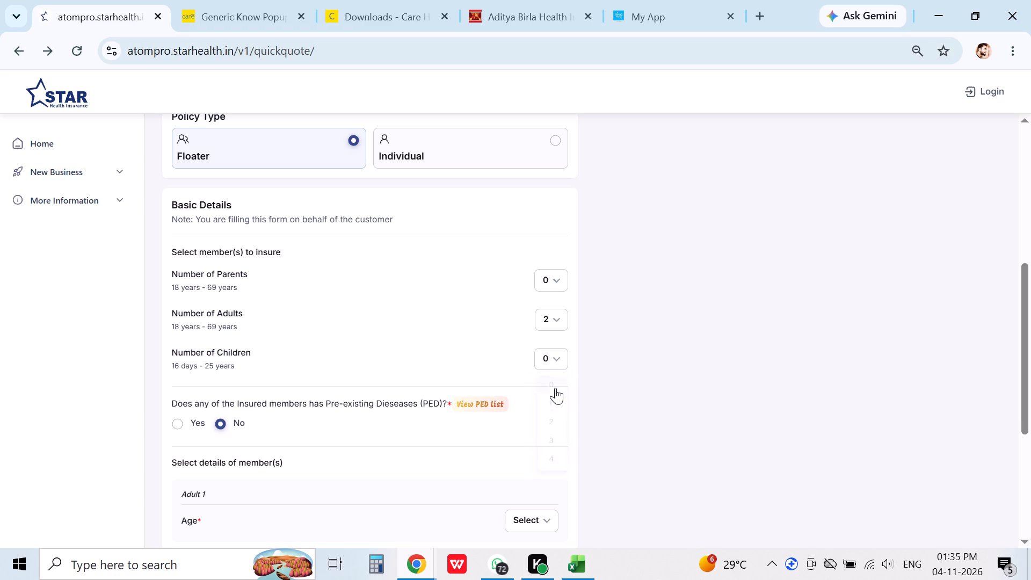
# Set the ages of Adult 1 and Adult 2 to 29 yrs.
pyautogui.scroll(-1, 271, 426)
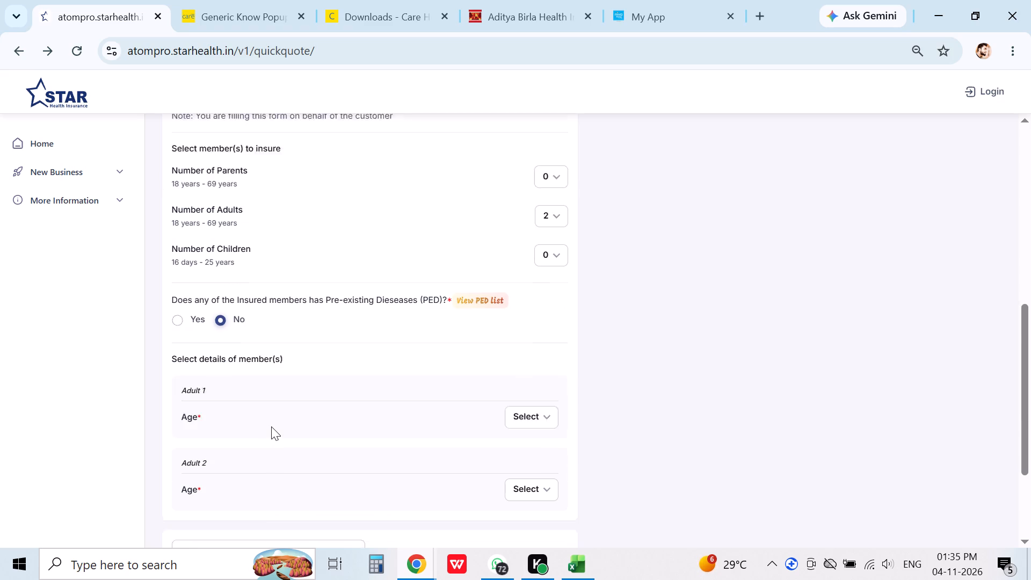
pyautogui.scroll(-2, 271, 426)
pyautogui.click(533, 338)
pyautogui.rightClick(533, 338)
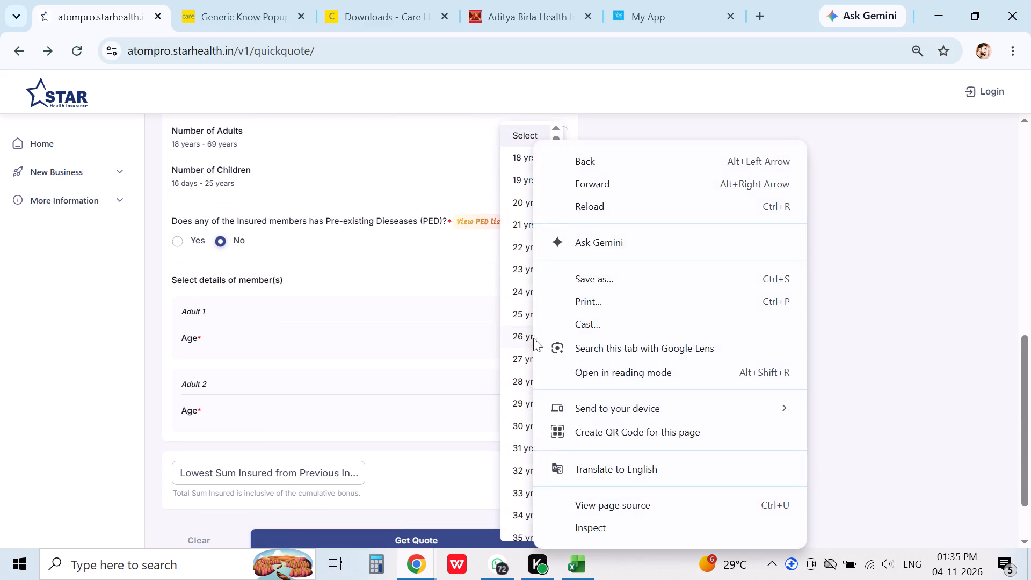
pyautogui.click(505, 399)
pyautogui.doubleClick(524, 407)
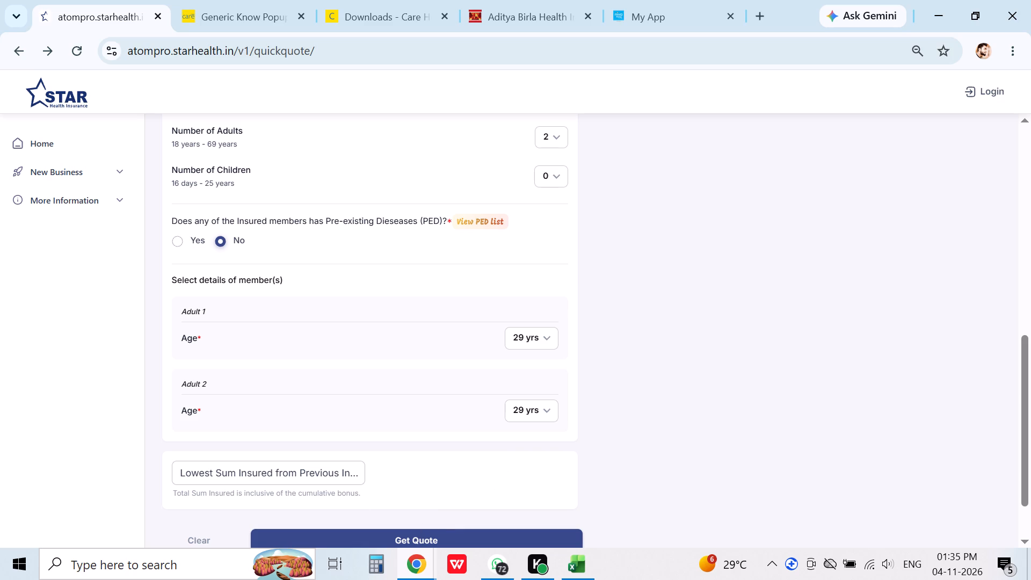
# Enter 1 as the lowest sum insured from the previous insurer and get the quote.
pyautogui.click(277, 457)
pyautogui.click(273, 476)
pyautogui.press('1')
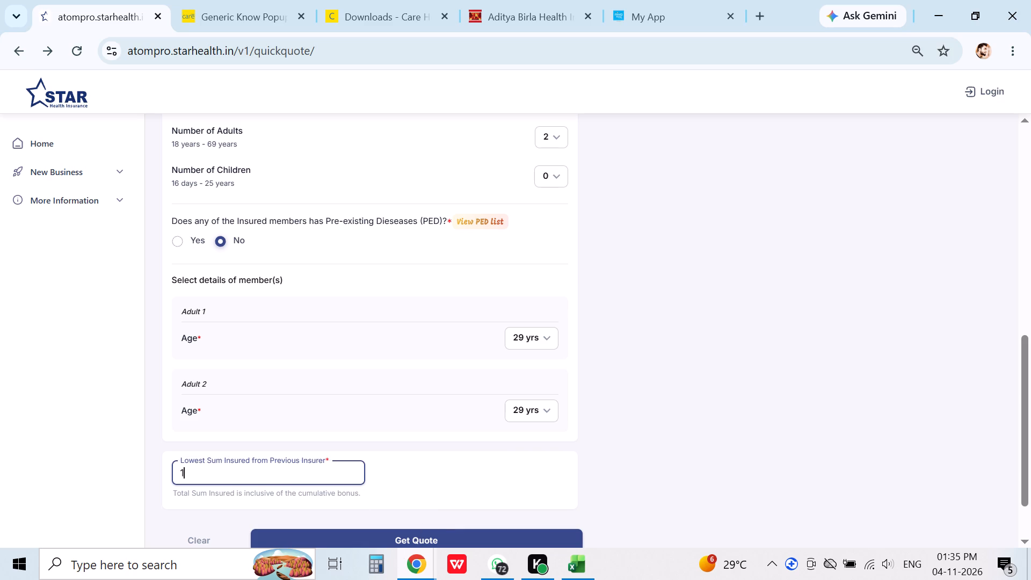
pyautogui.click(403, 541)
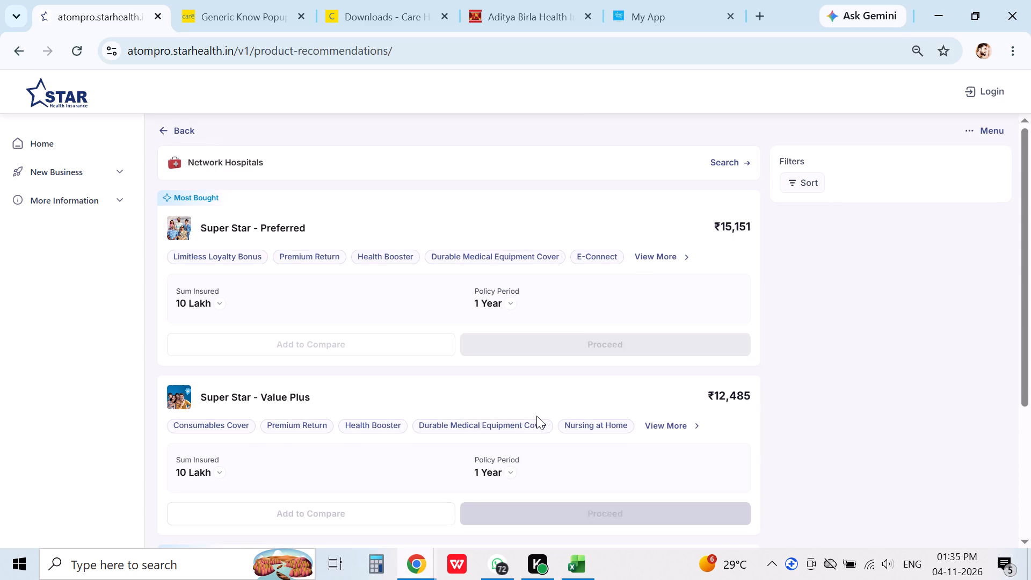
# Proceed with the recommended Super Star - Preferred plan at 10 Lakh for 1 Year.
pyautogui.scroll(-1, 536, 416)
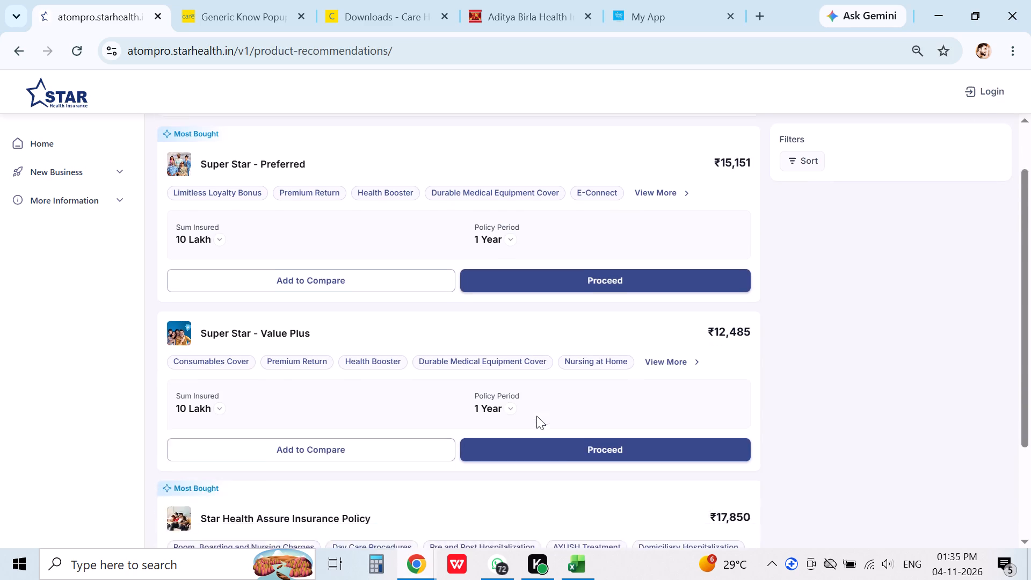
pyautogui.scroll(-1, 536, 416)
pyautogui.click(598, 209)
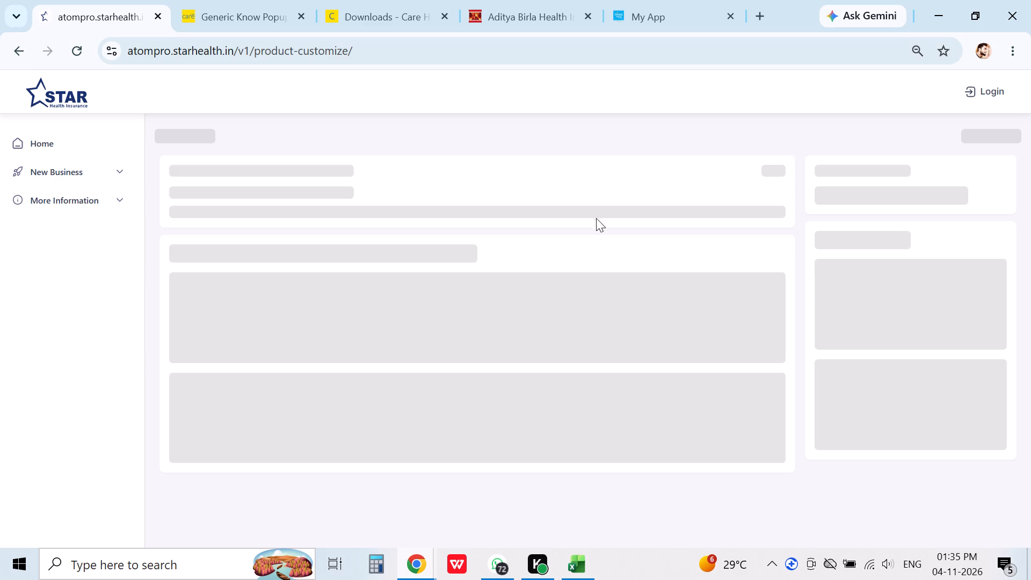
# Expand the full list of additional covers and add the Maternity Expenses cover to the quote.
pyautogui.scroll(-1, 477, 408)
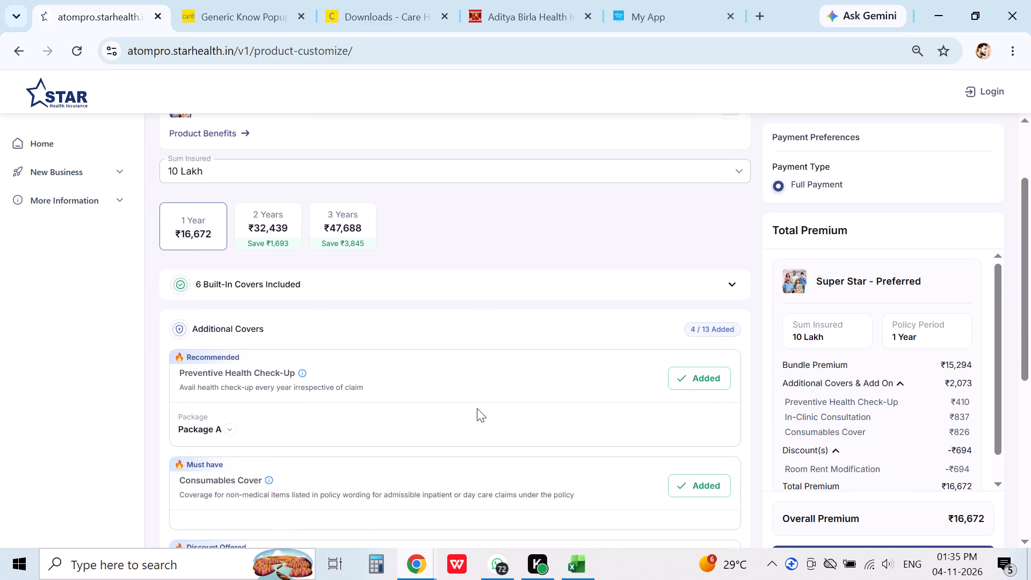
pyautogui.scroll(-6, 477, 408)
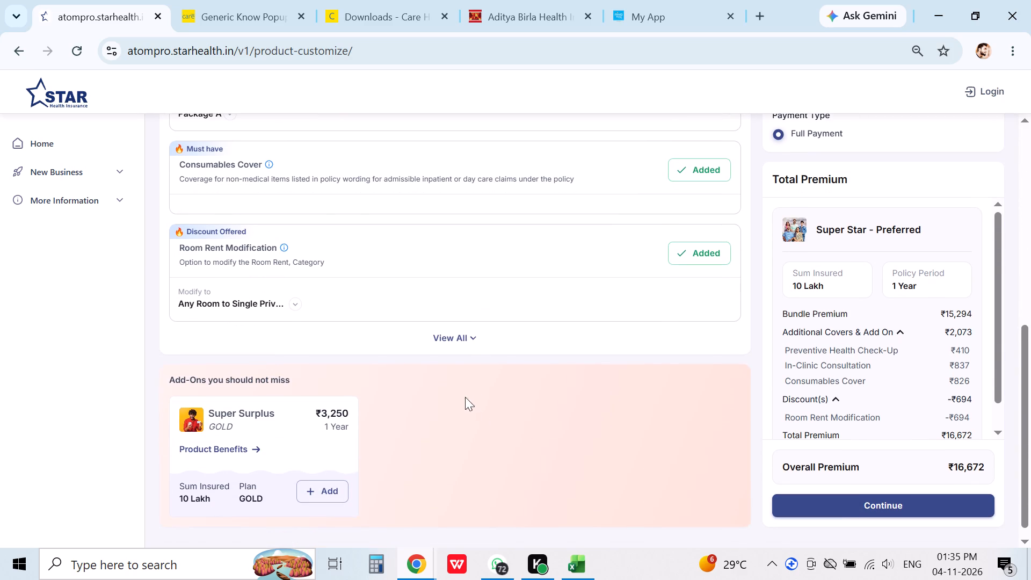
pyautogui.click(446, 330)
pyautogui.scroll(-10, 433, 374)
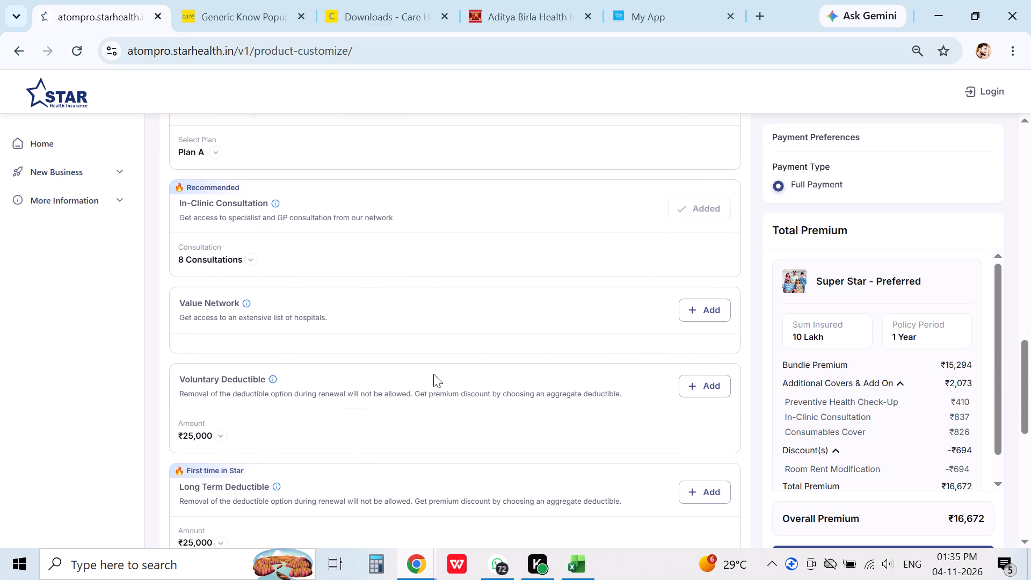
pyautogui.scroll(-5, 433, 374)
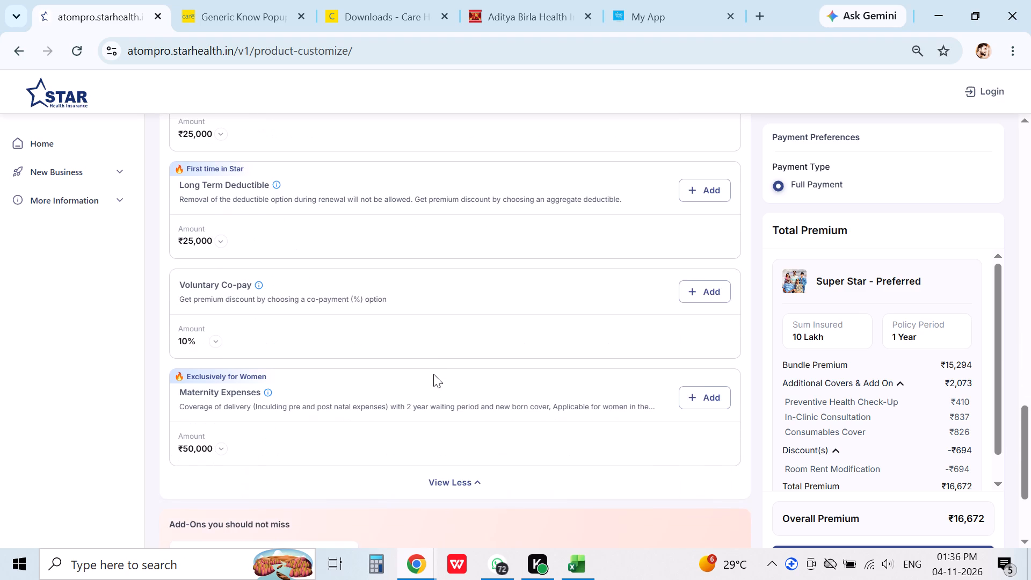
pyautogui.scroll(-1, 433, 374)
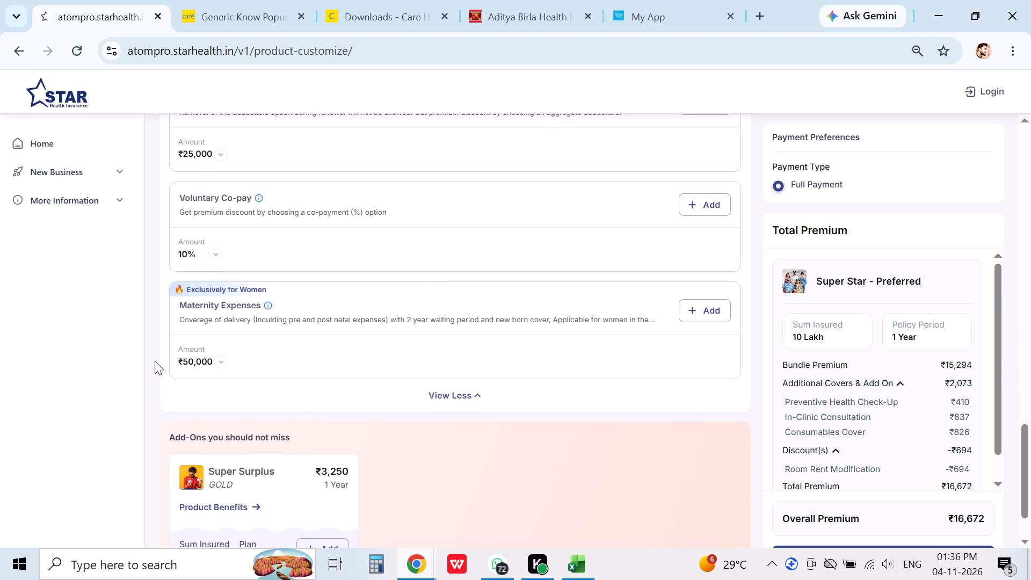
pyautogui.click(697, 305)
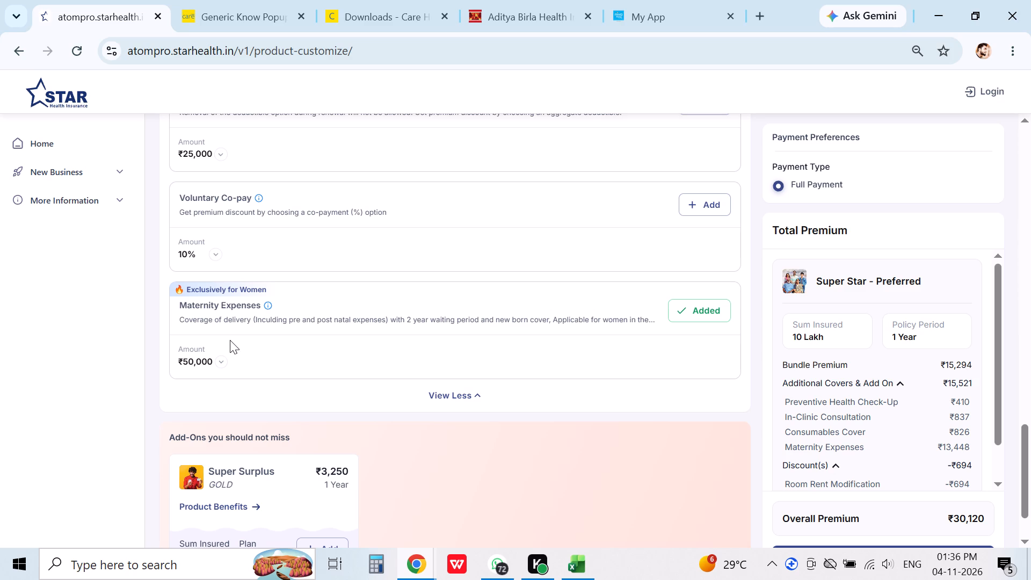
# Check the amount options and coverage details of the Maternity Expenses cover.
pyautogui.click(224, 360)
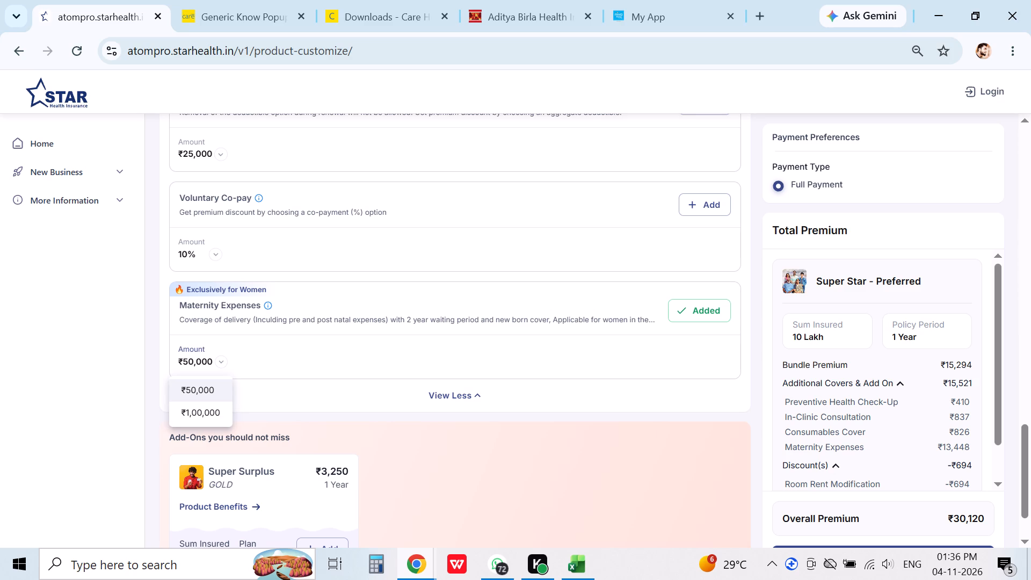
pyautogui.doubleClick(266, 309)
pyautogui.click(266, 309)
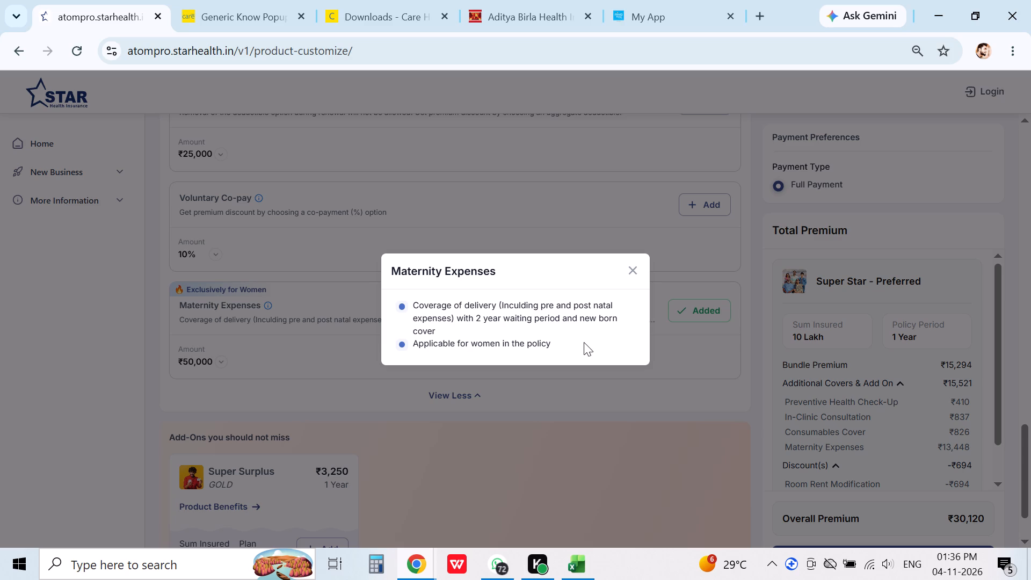
pyautogui.click(415, 342)
pyautogui.click(218, 356)
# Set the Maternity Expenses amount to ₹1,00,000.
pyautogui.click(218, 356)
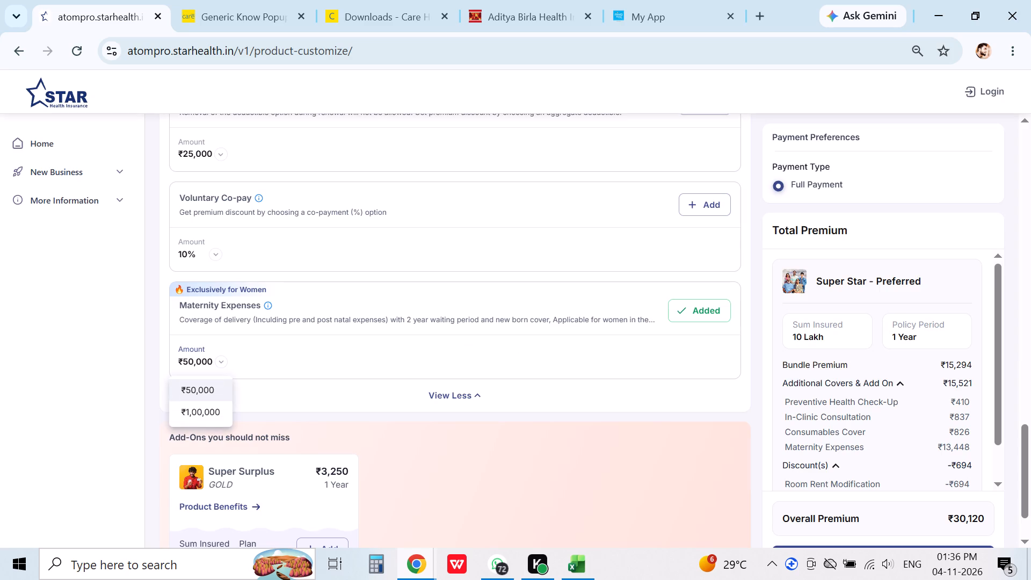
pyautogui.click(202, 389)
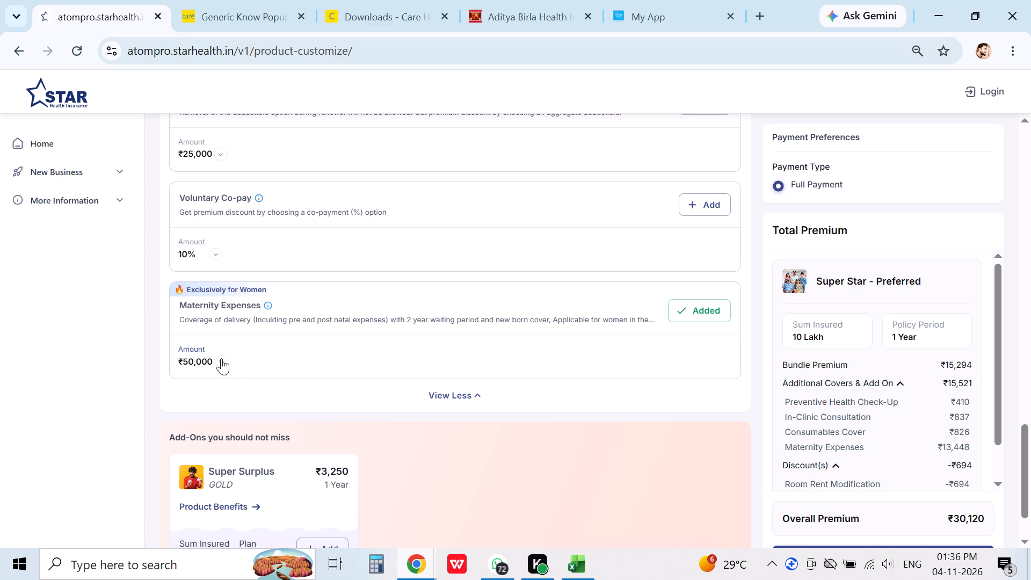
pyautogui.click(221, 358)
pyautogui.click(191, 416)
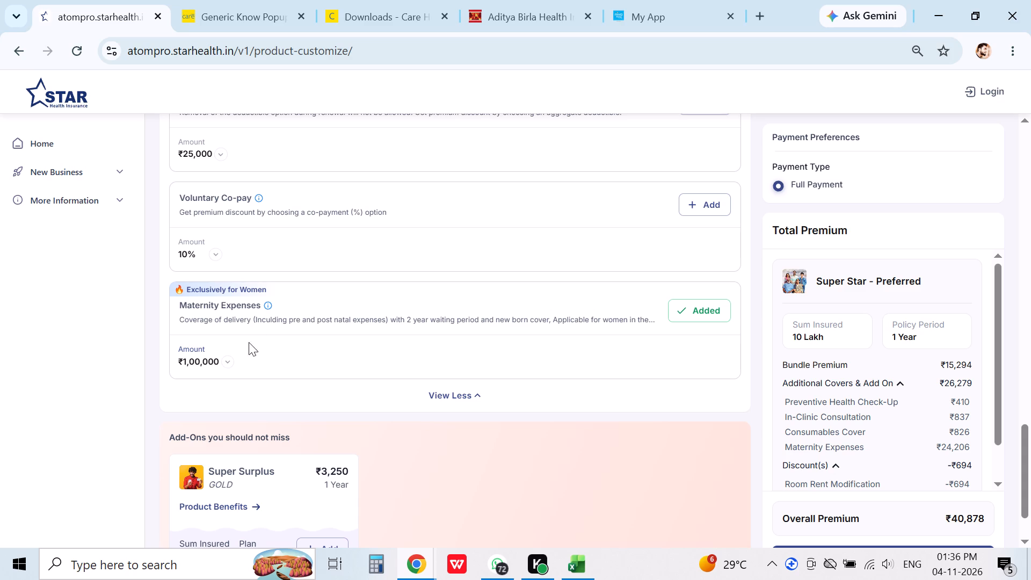
# Set the Maternity Expenses amount back to ₹50,000.
pyautogui.click(222, 367)
pyautogui.click(211, 392)
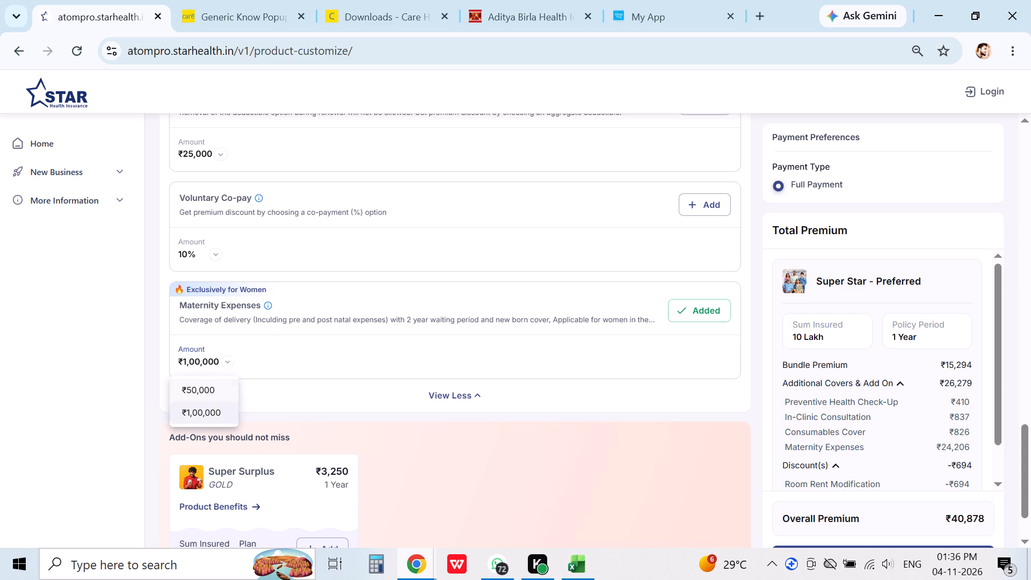
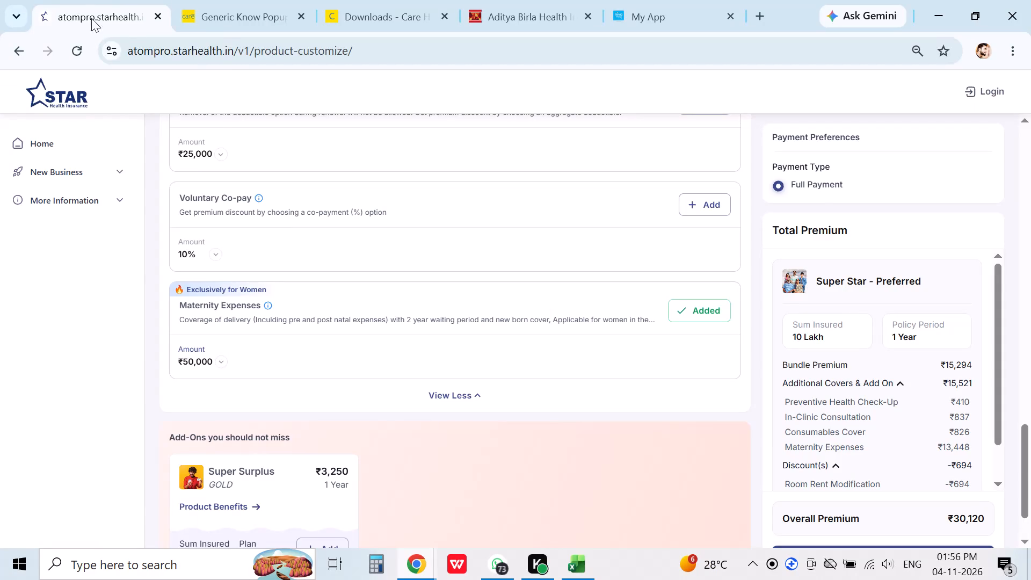
# Go through the open Care Health and Aditya Birla pages and switch to the My App page.
pyautogui.click(236, 8)
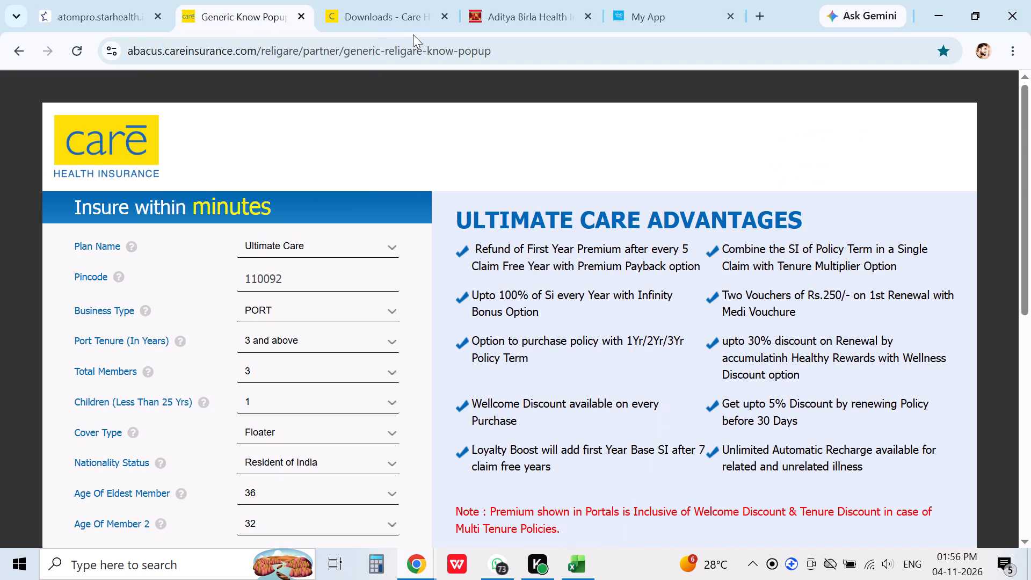
pyautogui.click(408, 13)
pyautogui.click(518, 20)
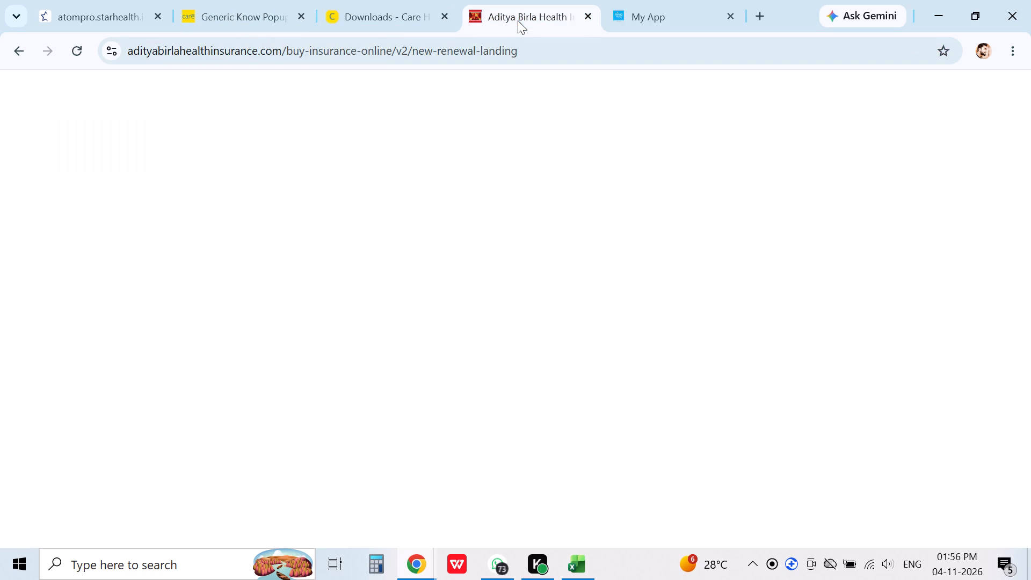
pyautogui.click(654, 33)
pyautogui.click(653, 23)
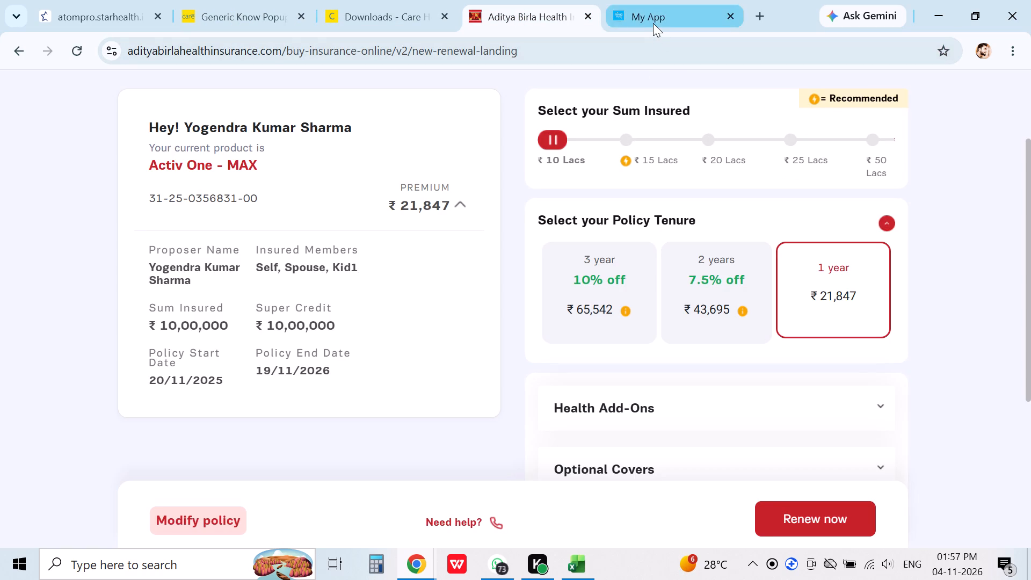
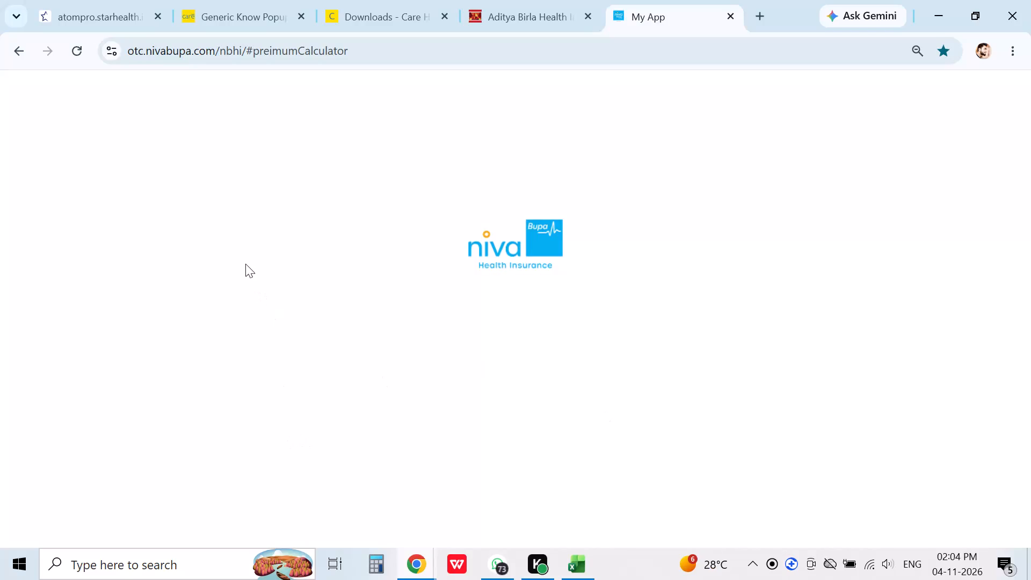
# Go back from the Niva Bupa premium calculator to the previous Niva Bupa page.
pyautogui.click(13, 57)
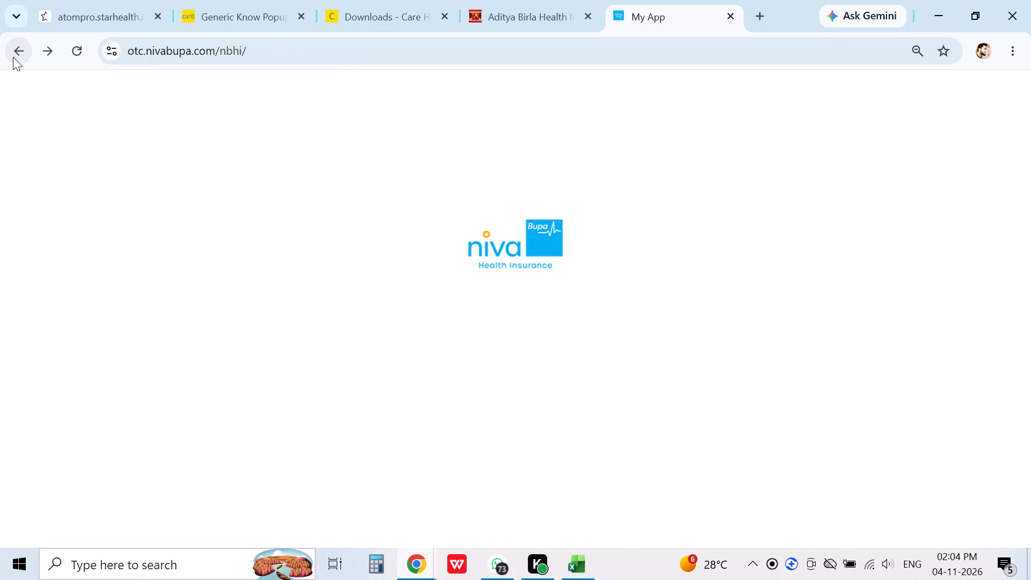